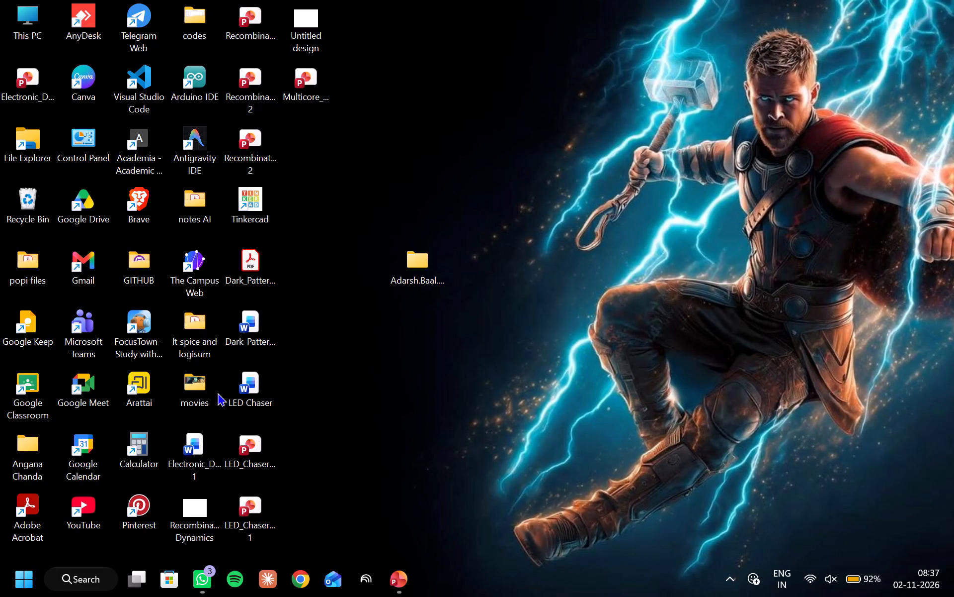
# Launch Tinkercad from the desktop.
pyautogui.doubleClick(243, 197)
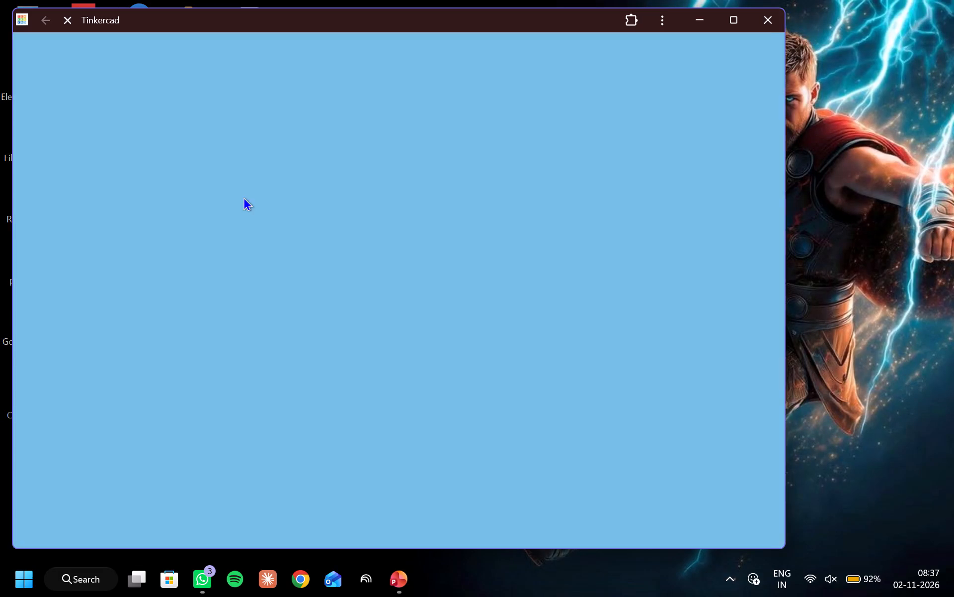
# Move the Electronic Dice mini project report and the four Recombination files from the desktop into the popi files folder.
pyautogui.click(699, 23)
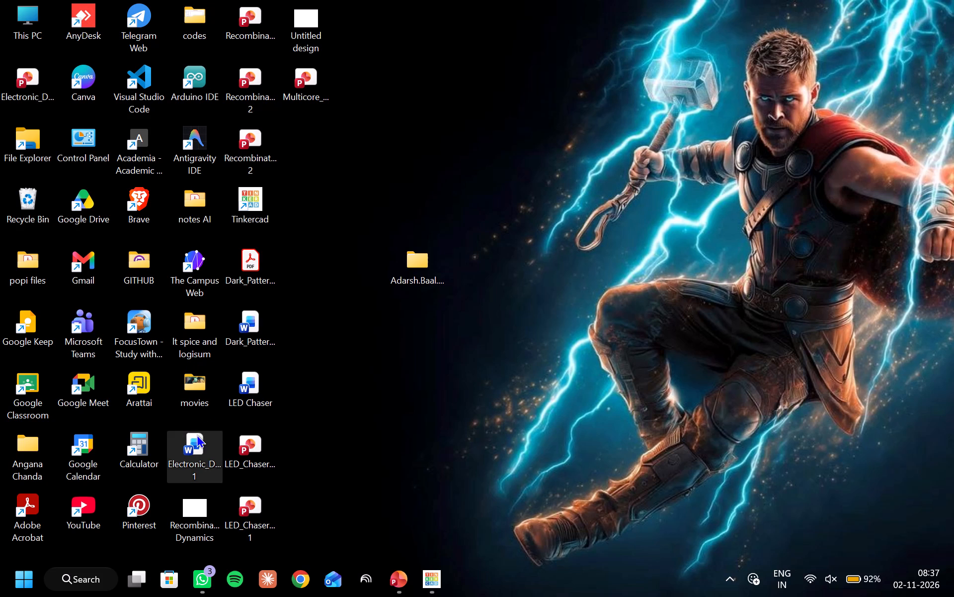
pyautogui.moveTo(194, 439); pyautogui.dragTo(25, 255)
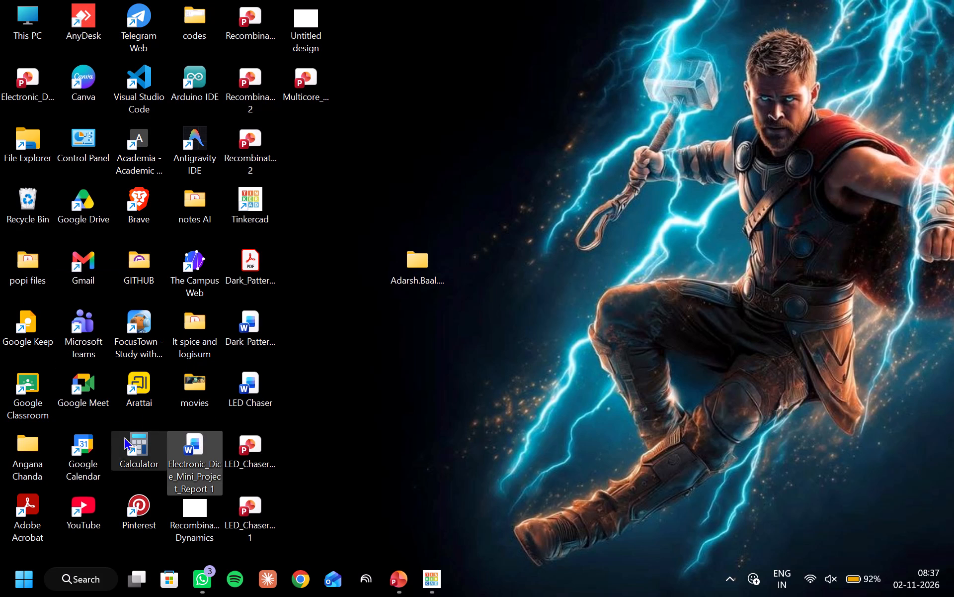
pyautogui.moveTo(193, 519); pyautogui.dragTo(25, 257)
pyautogui.moveTo(264, 14); pyautogui.dragTo(44, 223)
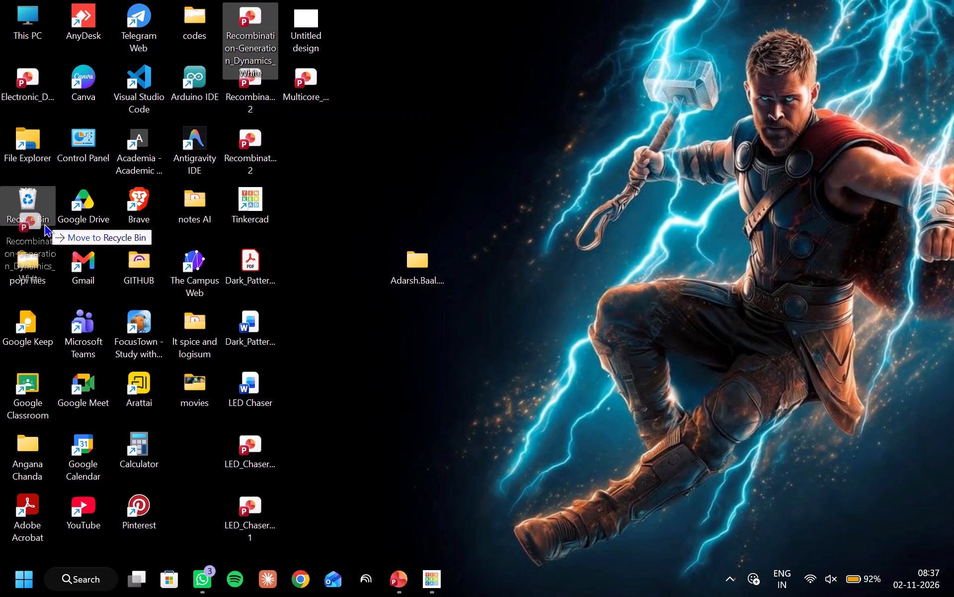
pyautogui.moveTo(44, 223); pyautogui.dragTo(44, 254)
pyautogui.moveTo(245, 82); pyautogui.dragTo(57, 172)
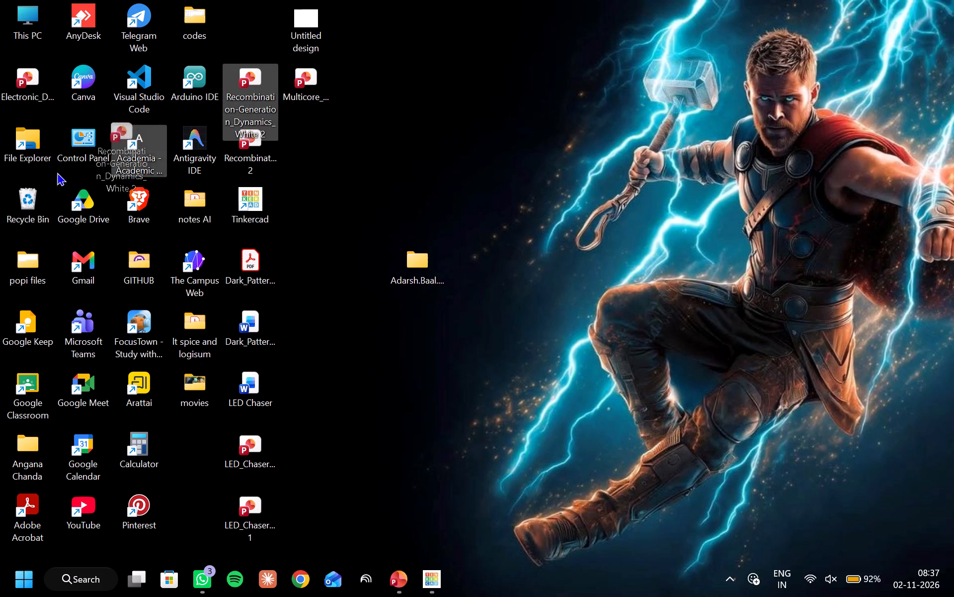
pyautogui.moveTo(57, 172); pyautogui.dragTo(26, 261)
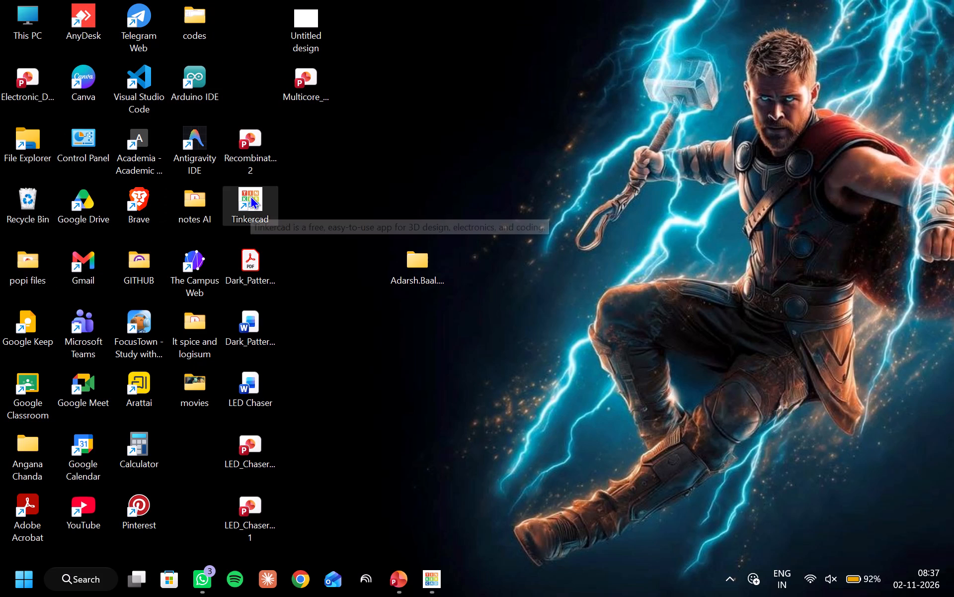
pyautogui.moveTo(255, 140); pyautogui.dragTo(38, 256)
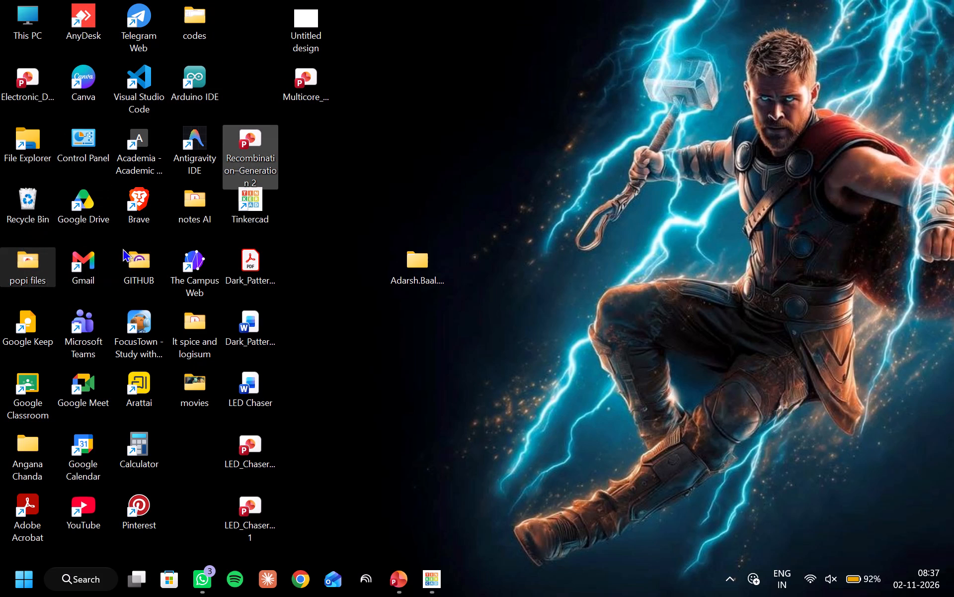
# Move the Dark Patterns PDF and Word files, the LED Chaser document and both LED_Chaser presentations into the popi files folder.
pyautogui.moveTo(245, 269); pyautogui.dragTo(21, 269)
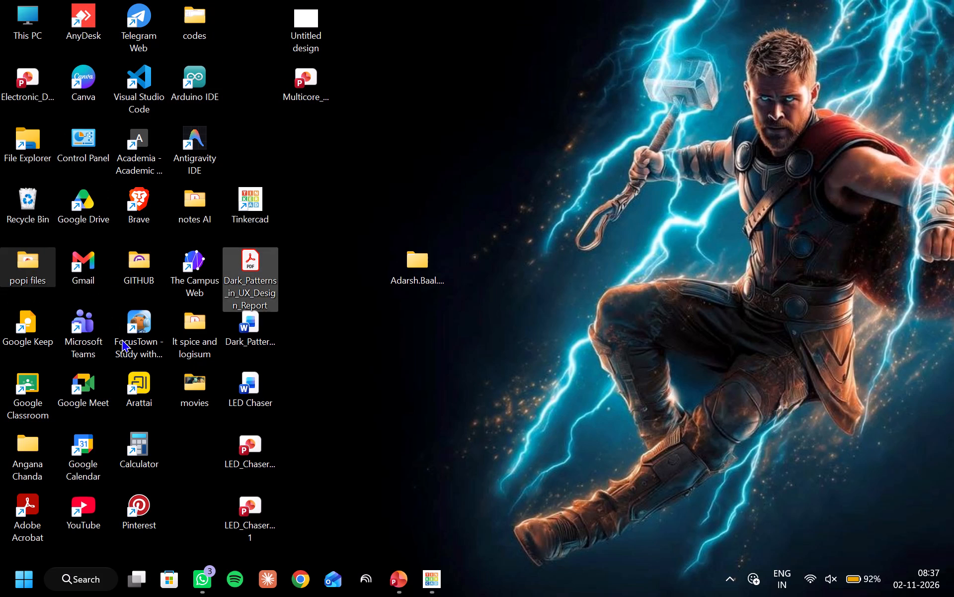
pyautogui.moveTo(257, 334); pyautogui.dragTo(38, 261)
pyautogui.moveTo(256, 395); pyautogui.dragTo(36, 276)
pyautogui.moveTo(256, 460); pyautogui.dragTo(40, 279)
pyautogui.moveTo(235, 503); pyautogui.dragTo(39, 271)
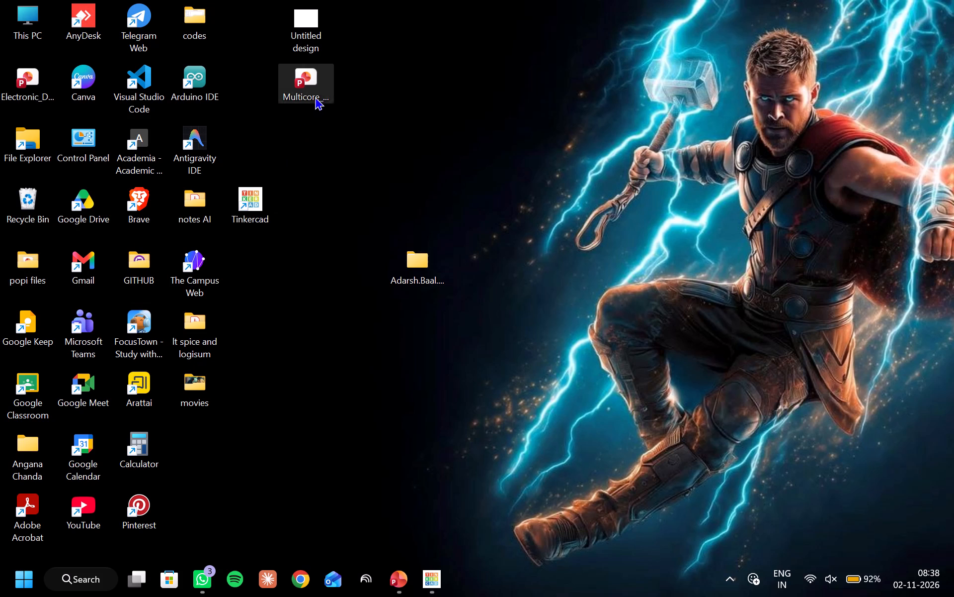
# Move the Multicore presentation and the Untitled design presentation into the popi files folder.
pyautogui.moveTo(315, 95); pyautogui.dragTo(38, 282)
pyautogui.moveTo(318, 32); pyautogui.dragTo(73, 208)
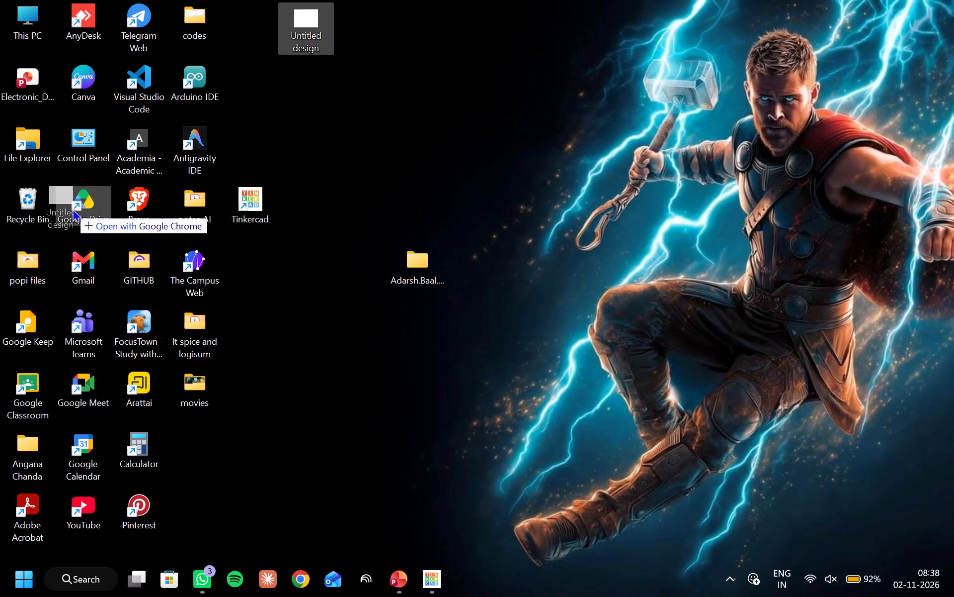
pyautogui.moveTo(73, 208); pyautogui.dragTo(50, 277)
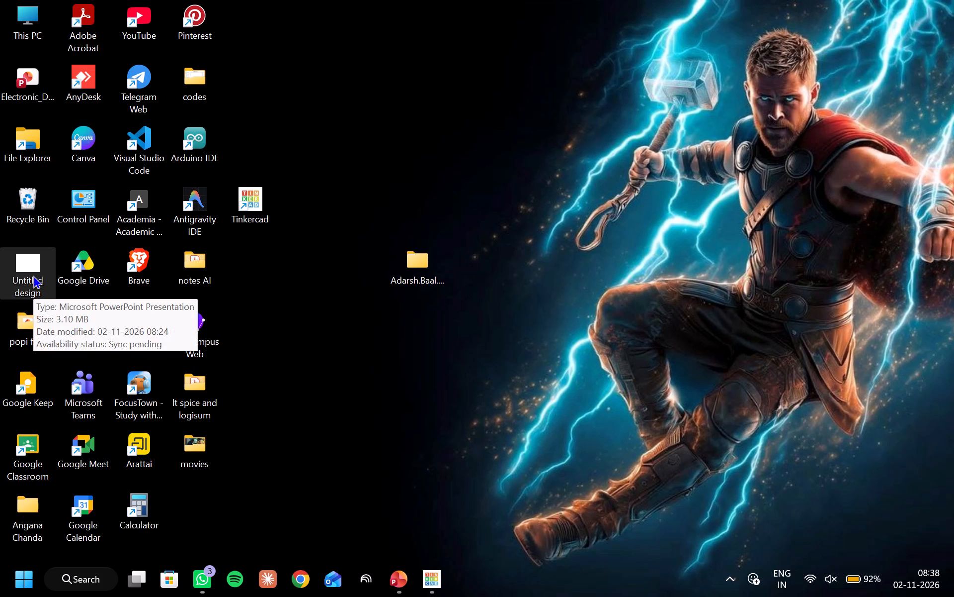
pyautogui.moveTo(33, 275); pyautogui.dragTo(20, 329)
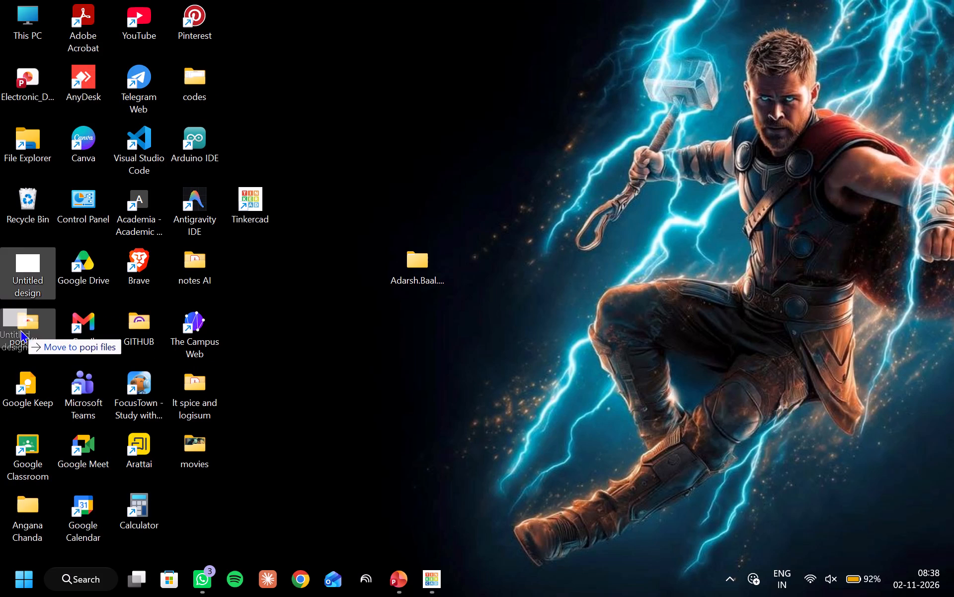
pyautogui.moveTo(20, 329); pyautogui.dragTo(33, 332)
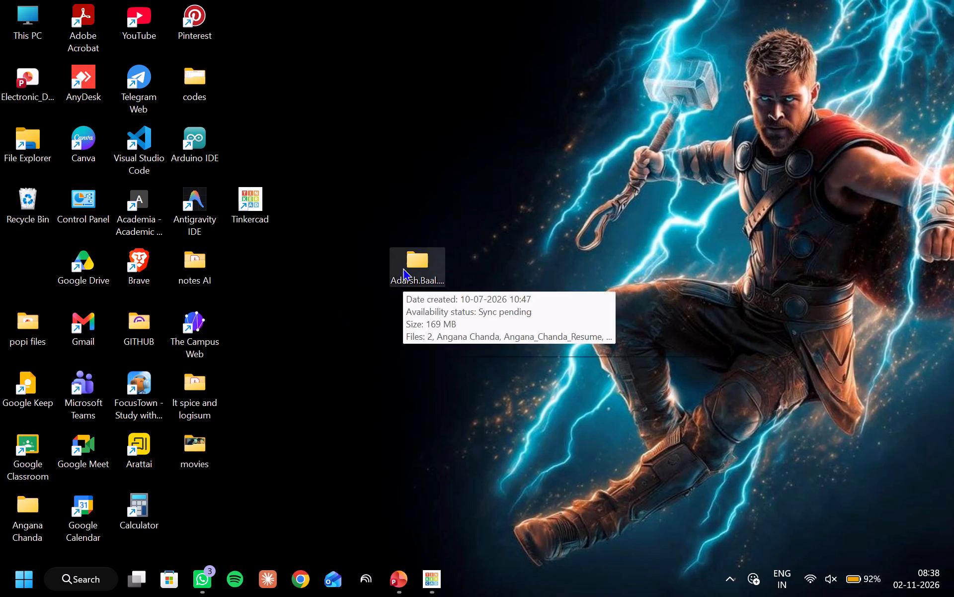
pyautogui.moveTo(403, 268); pyautogui.dragTo(12, 258)
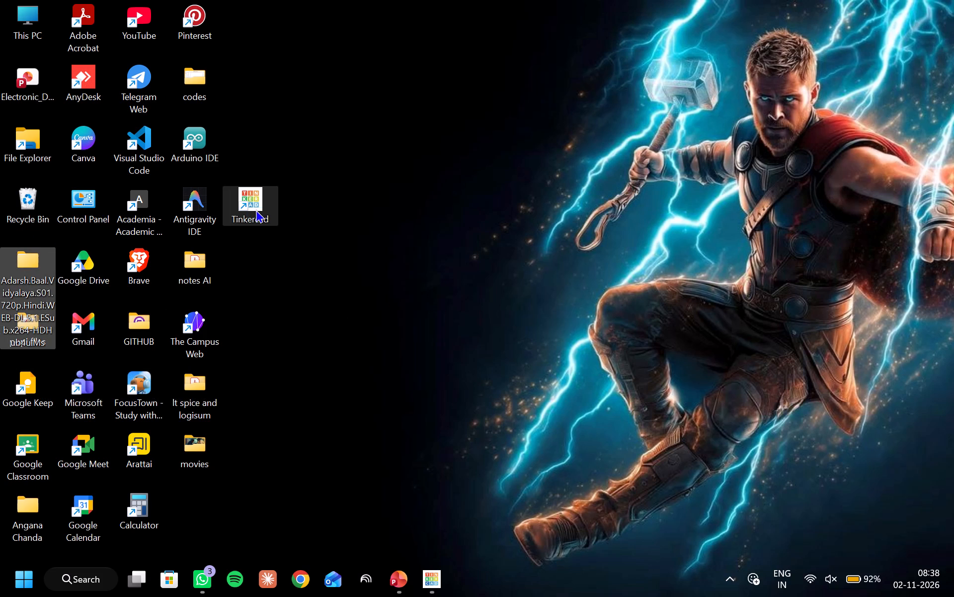
pyautogui.moveTo(264, 206); pyautogui.dragTo(206, 506)
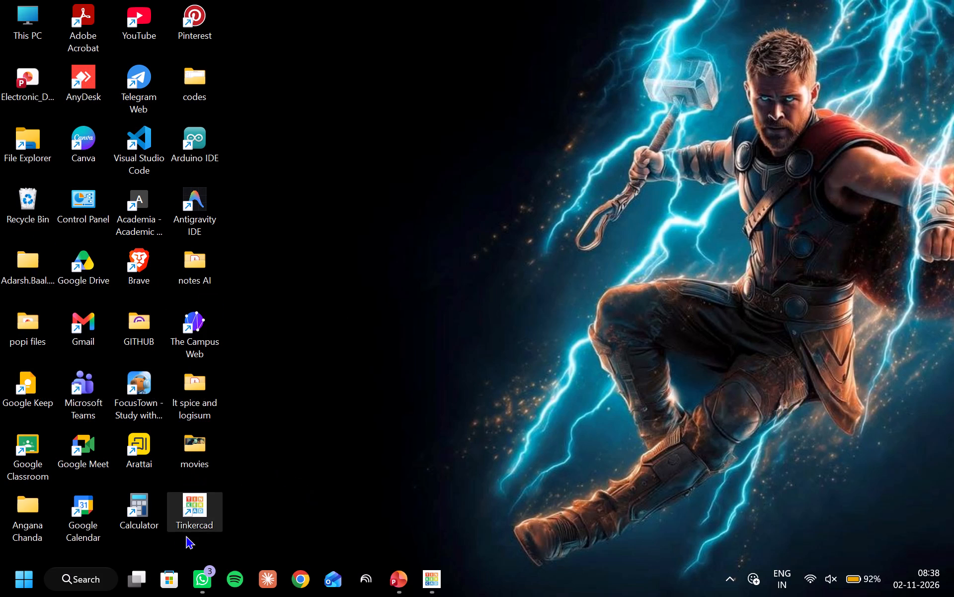
# Launch Tinkercad in a maximized window and open the recent circuit design Fantastic Kieran.
pyautogui.doubleClick(191, 513)
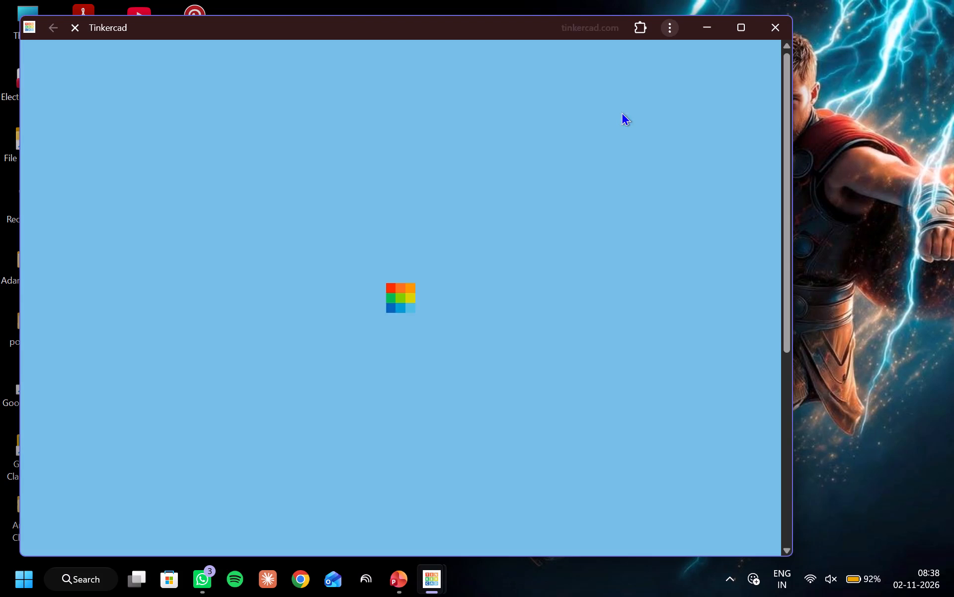
pyautogui.click(745, 35)
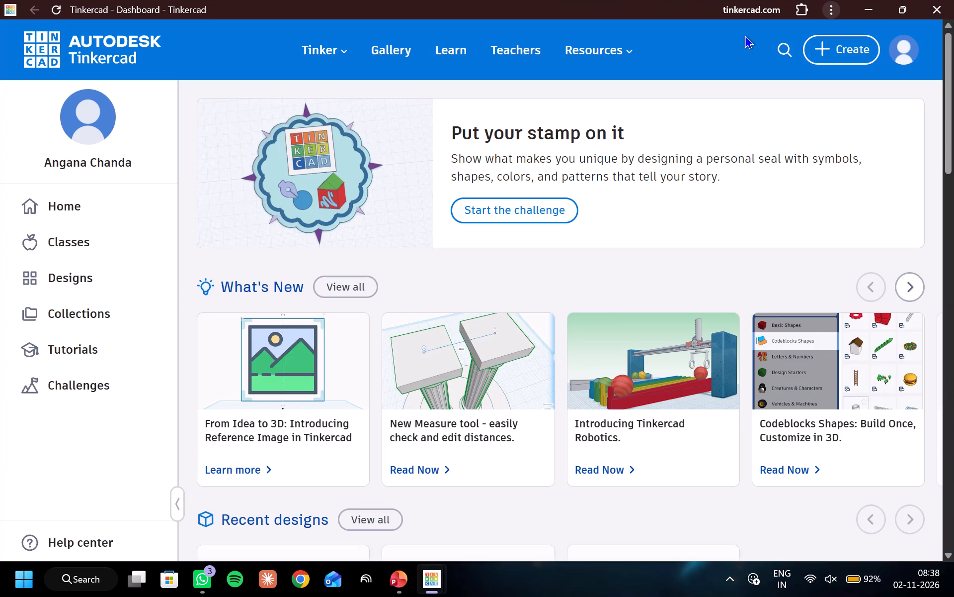
pyautogui.scroll(-2, 675, 251)
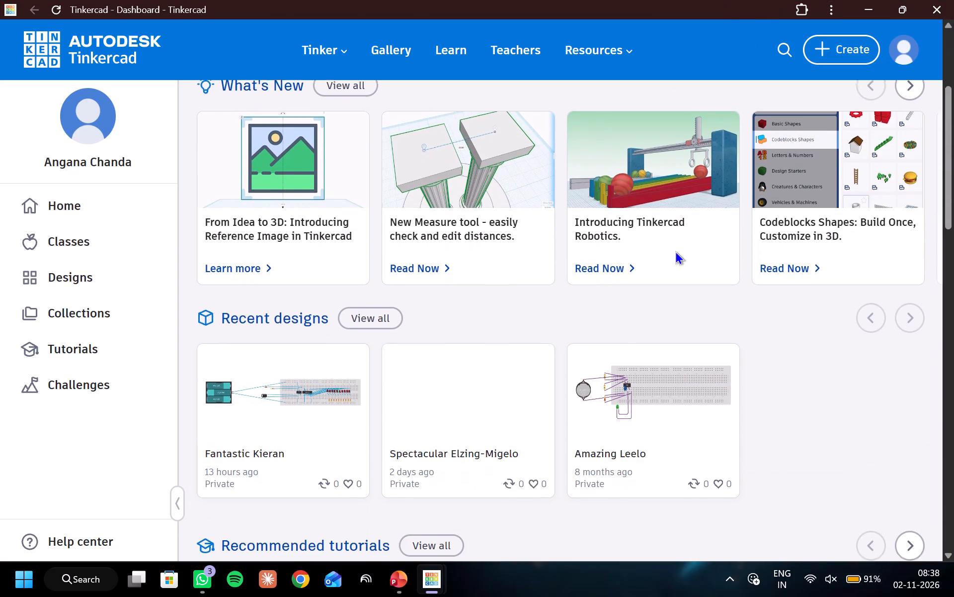
pyautogui.scroll(-1, 675, 251)
pyautogui.click(251, 349)
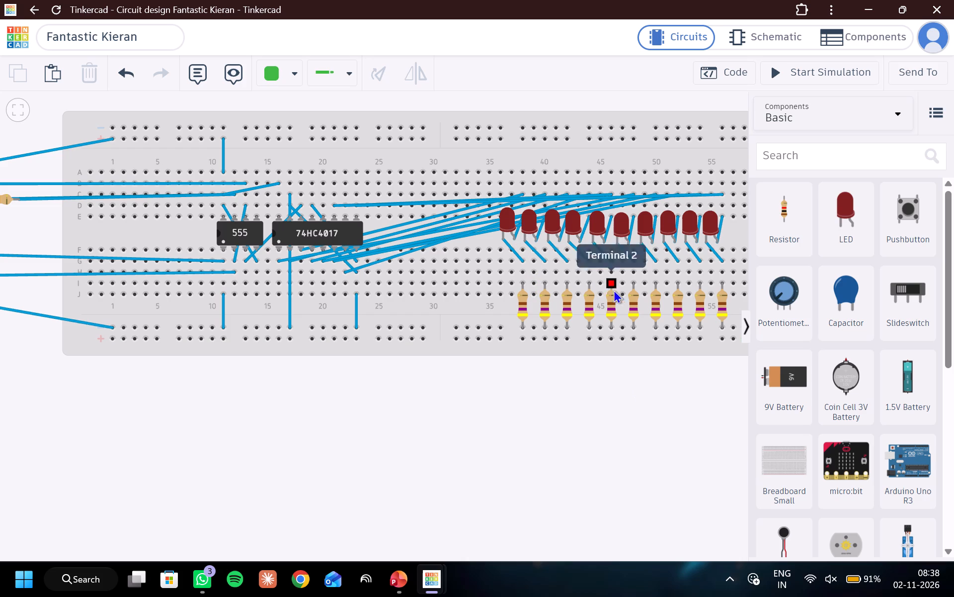
# Delete the tenth LED at the far end of the row, its resistor near column 56 and its wire to the 74HC4017.
pyautogui.click(722, 290)
pyautogui.press('Delete')
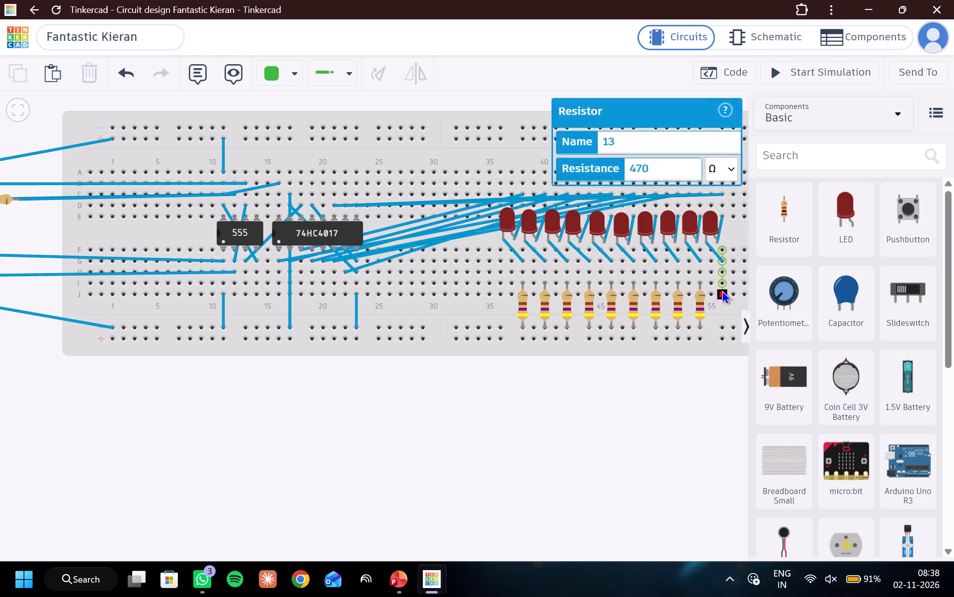
pyautogui.click(712, 228)
pyautogui.press('Delete')
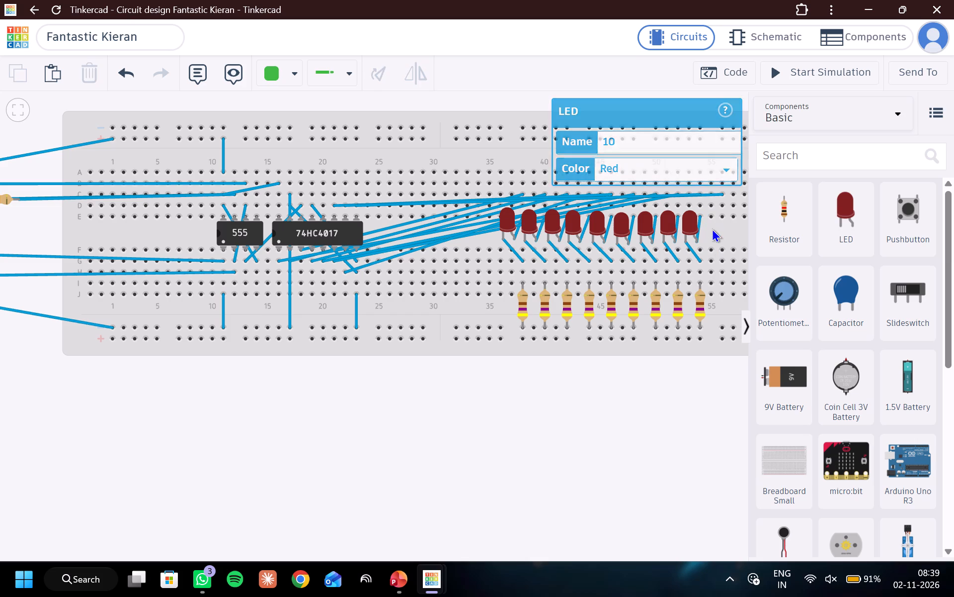
pyautogui.click(721, 191)
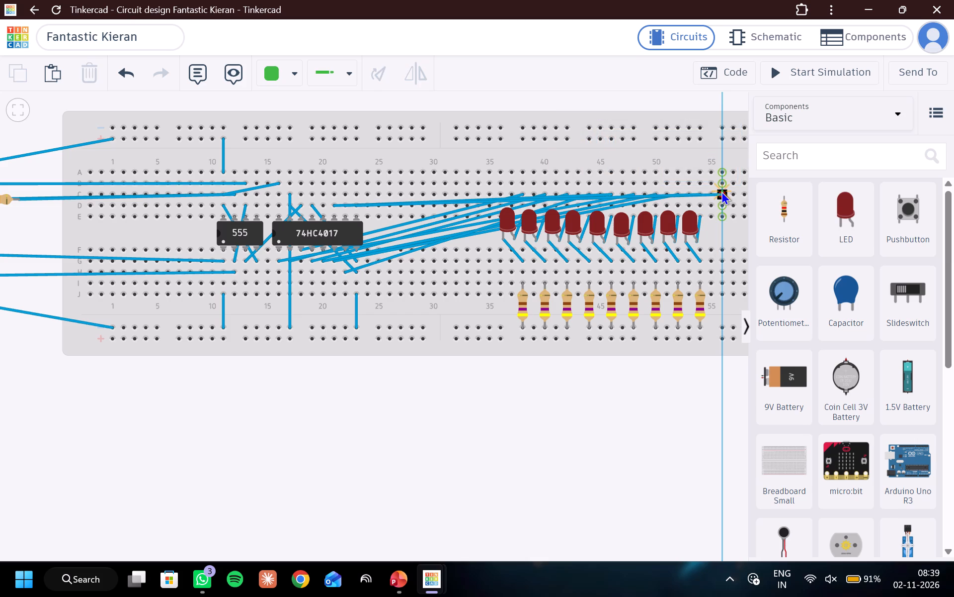
pyautogui.press('Delete')
pyautogui.press('BackSpace')
pyautogui.click(704, 193)
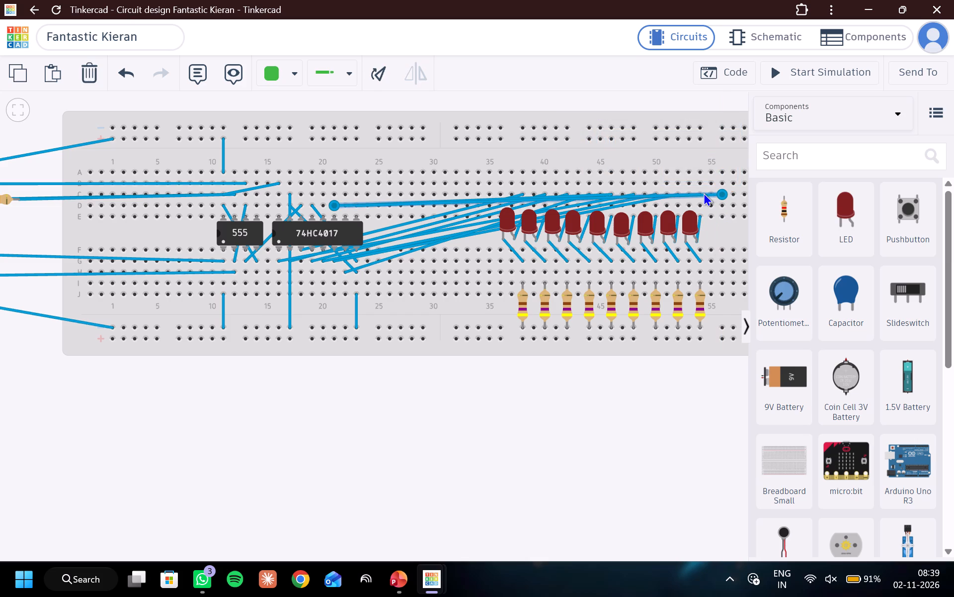
pyautogui.press('Delete')
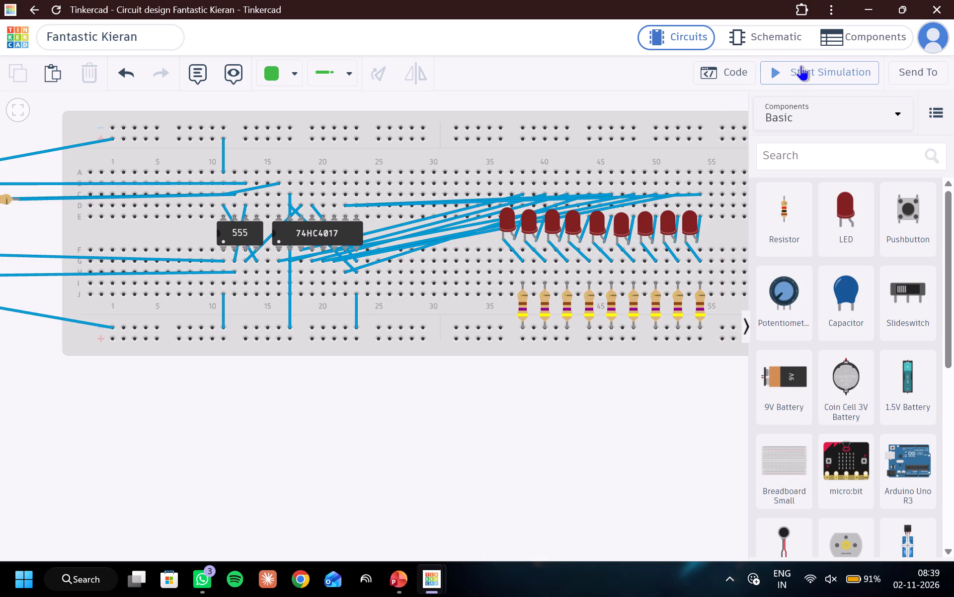
# Run the circuit simulation to check the LED sequence, and stop it.
pyautogui.click(801, 65)
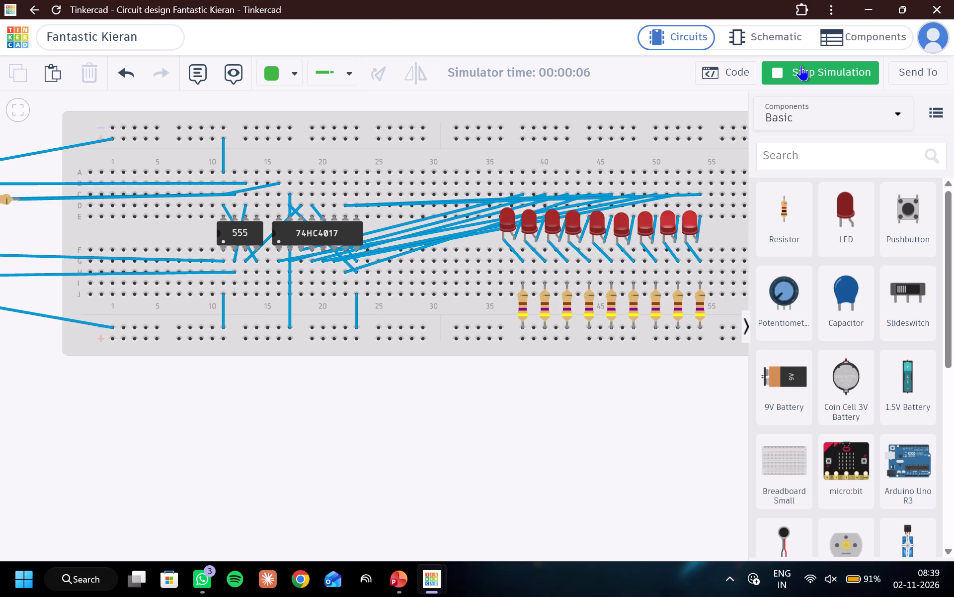
pyautogui.click(801, 65)
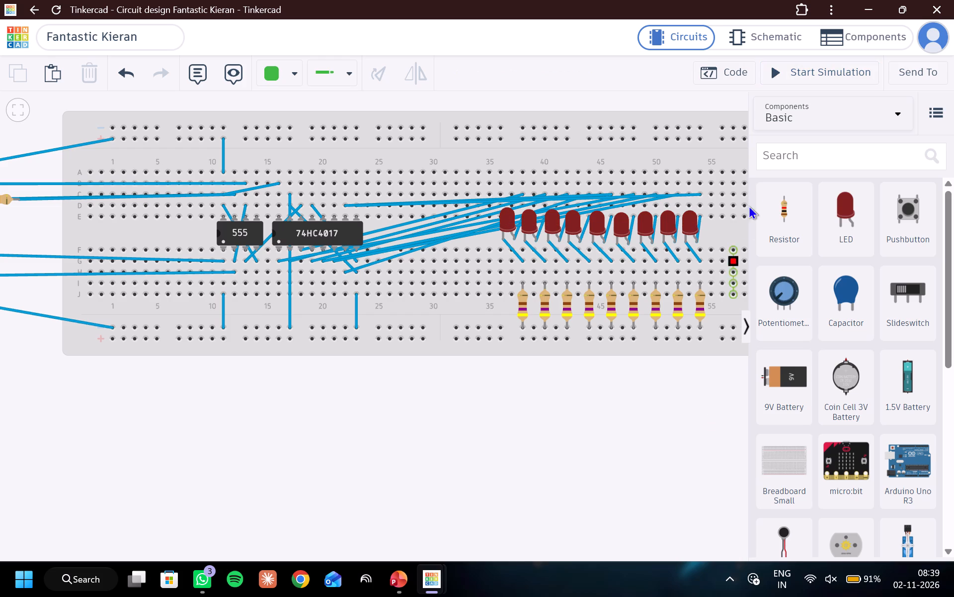
# Set the colour of LED 1, the first in the row, to Blue.
pyautogui.click(513, 225)
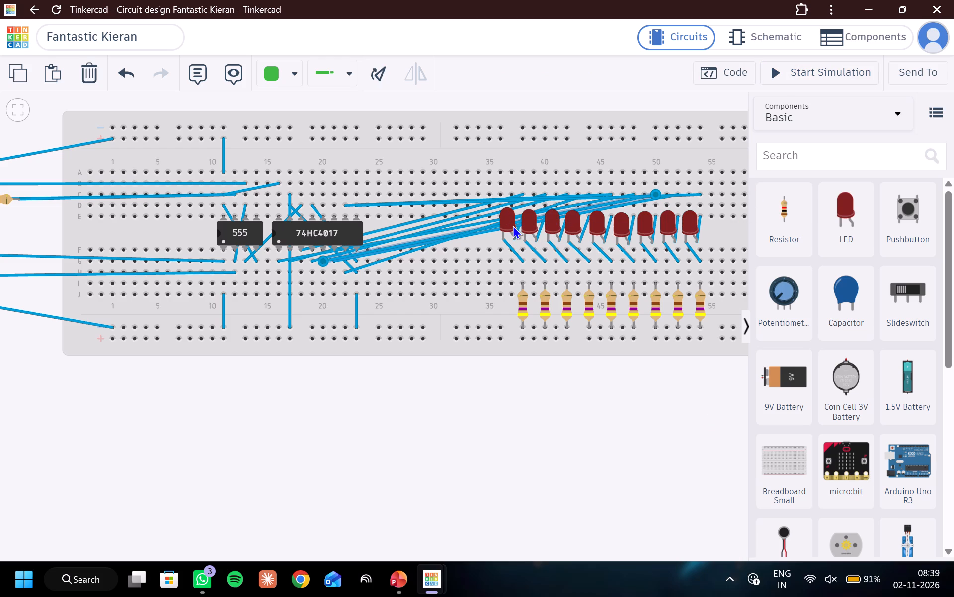
pyautogui.click(510, 222)
pyautogui.click(510, 222)
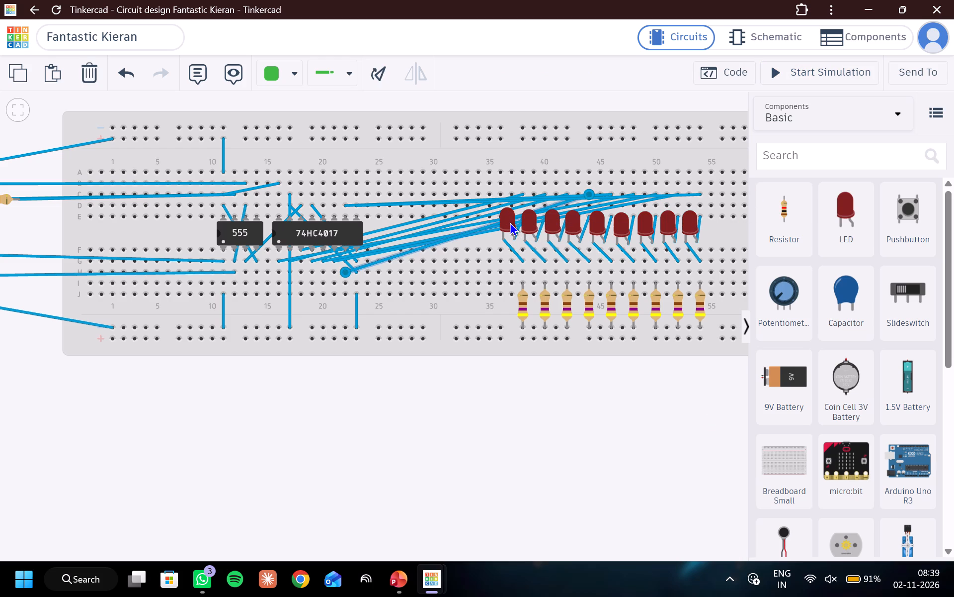
pyautogui.click(506, 214)
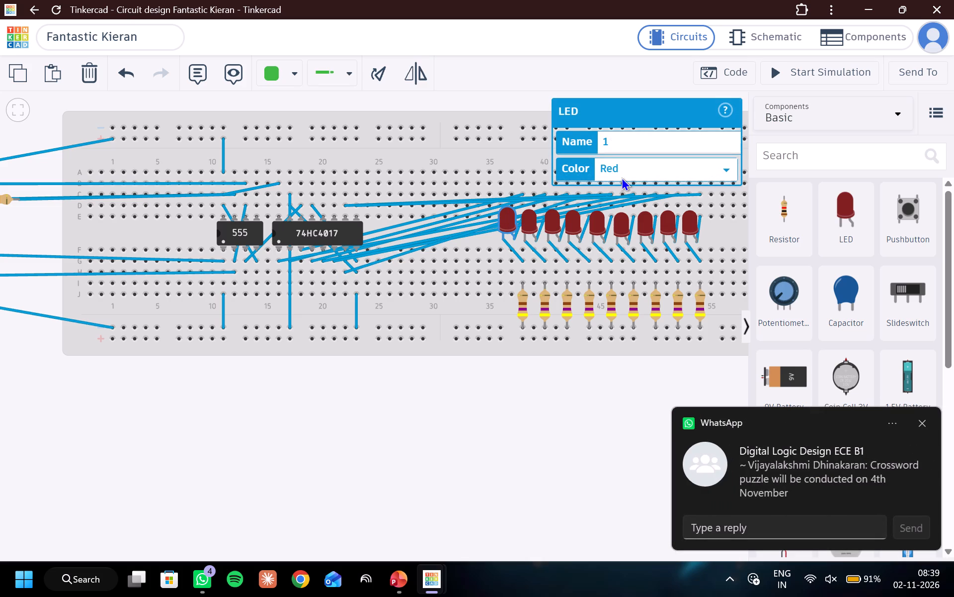
pyautogui.click(644, 167)
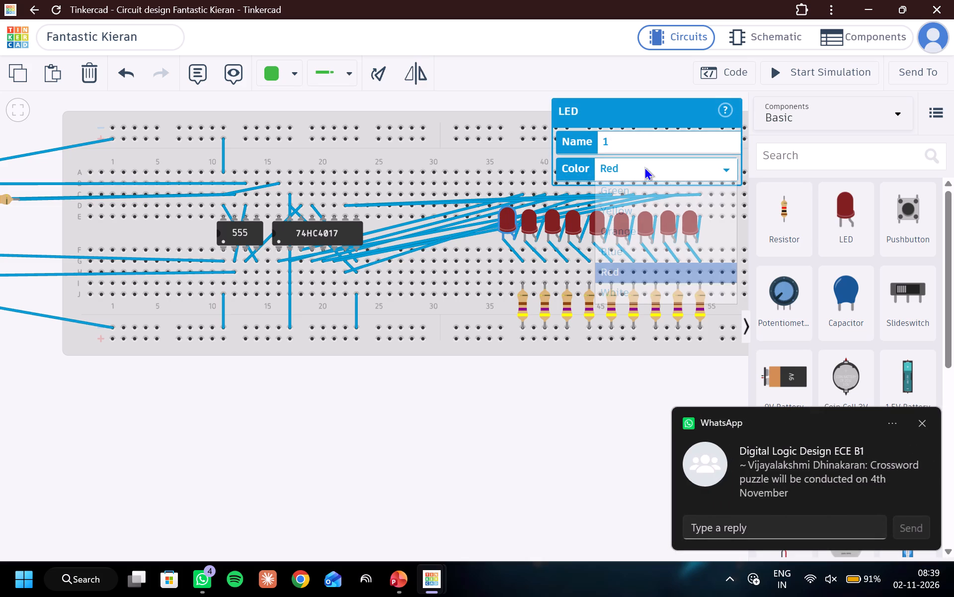
pyautogui.click(622, 253)
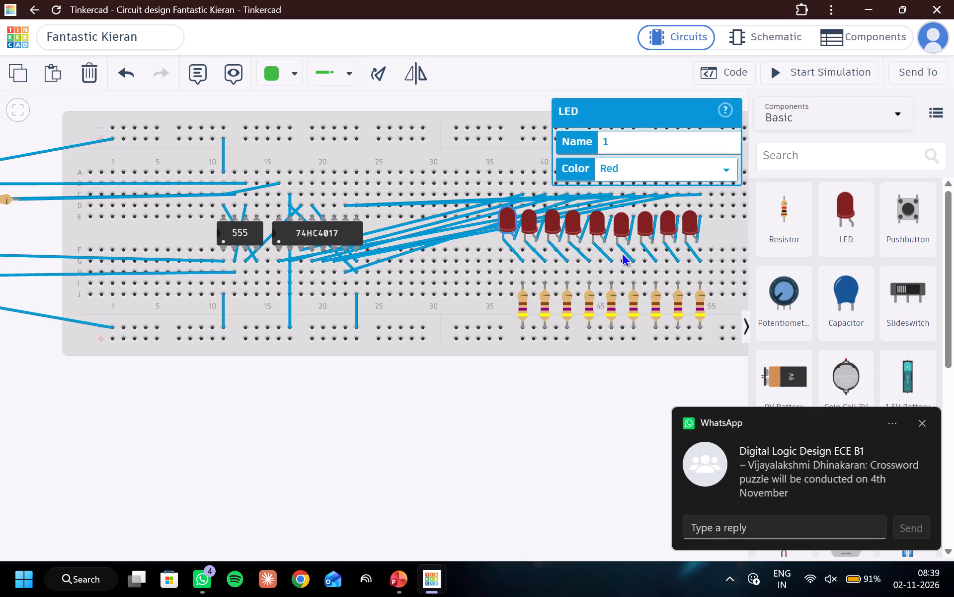
# Set the colour of LED 2 to Blue.
pyautogui.click(527, 221)
pyautogui.click(527, 221)
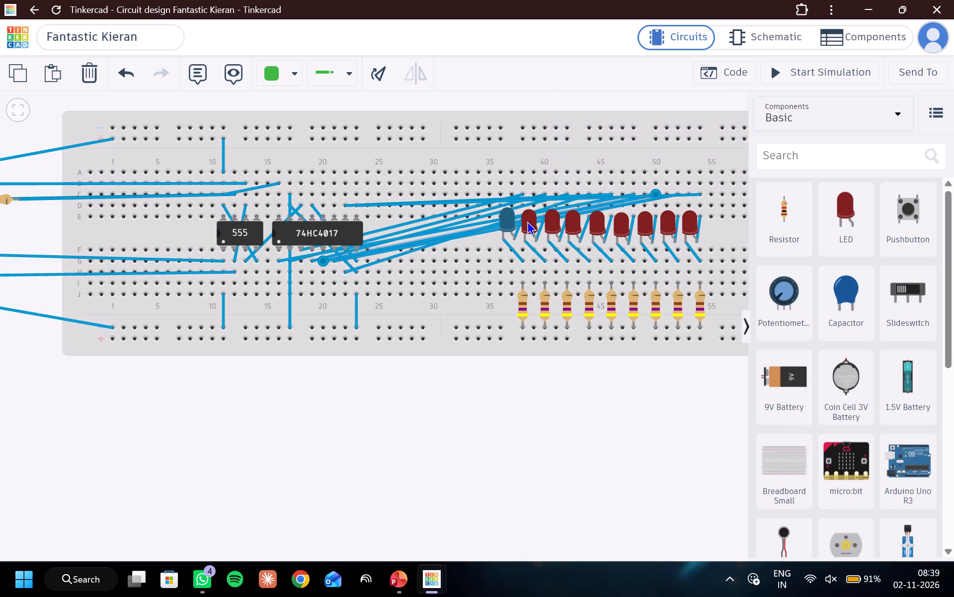
pyautogui.click(532, 230)
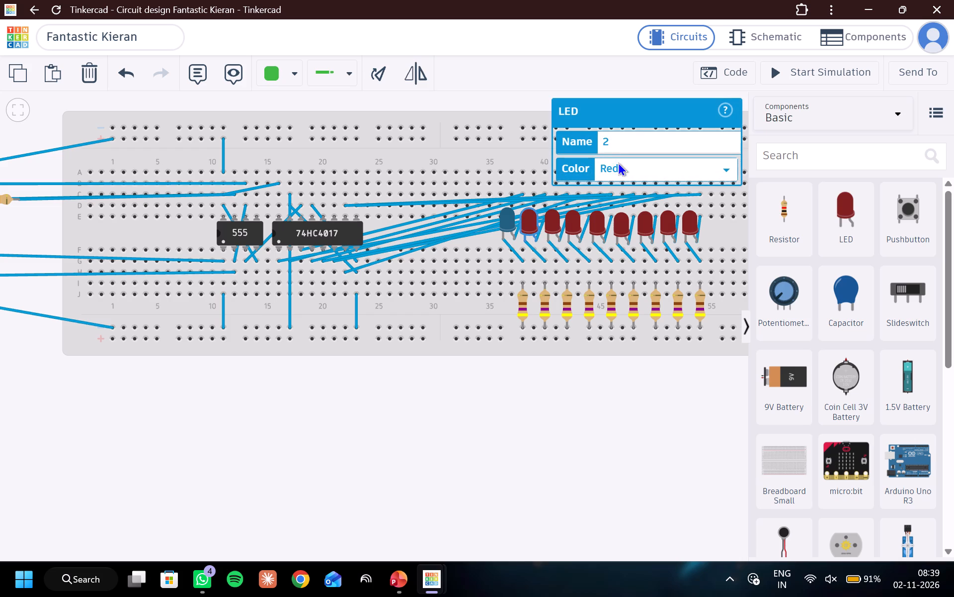
pyautogui.click(621, 166)
pyautogui.click(620, 249)
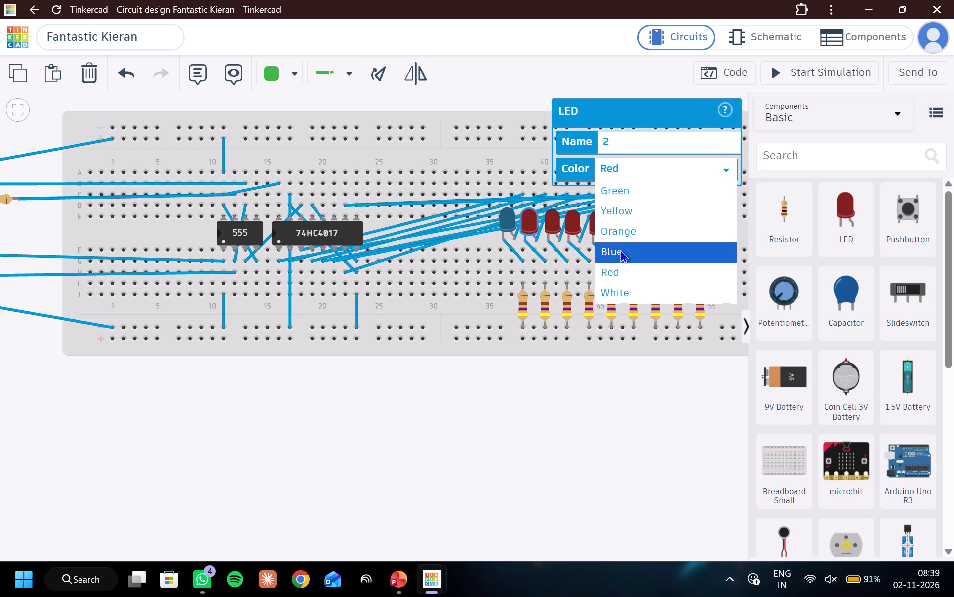
# Set the colour of LED 3, the third in the row, to Blue.
pyautogui.click(555, 230)
pyautogui.click(632, 172)
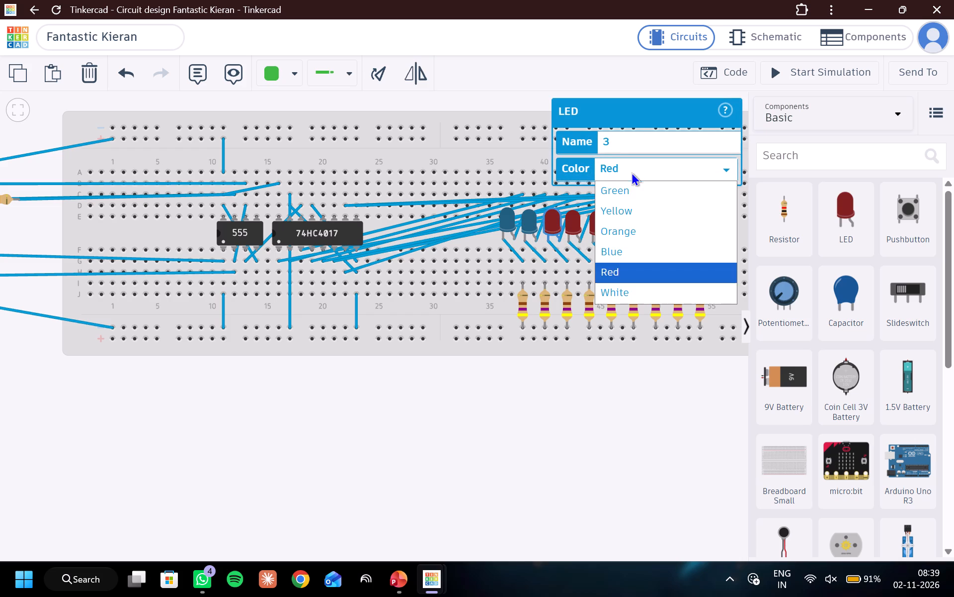
pyautogui.click(628, 245)
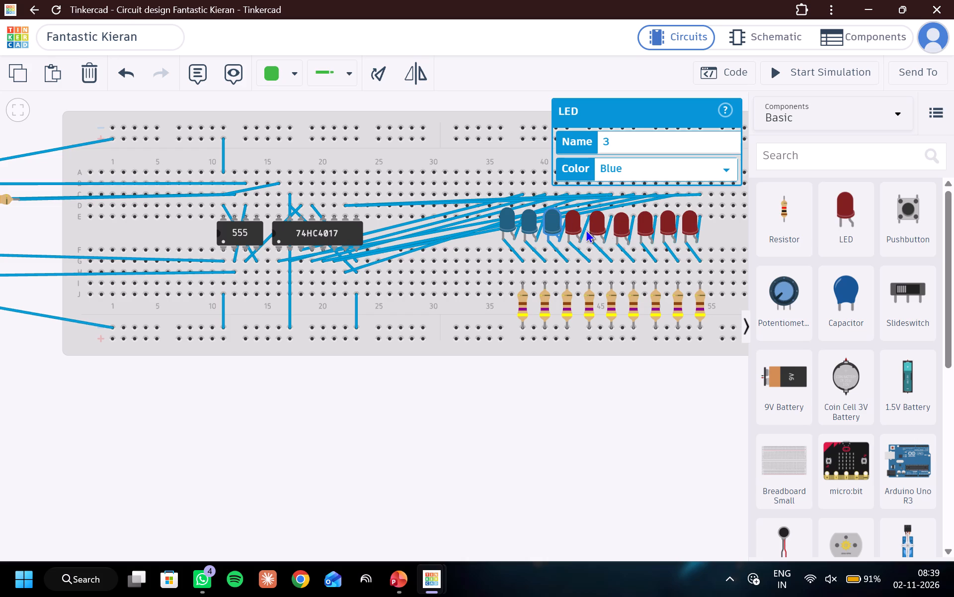
# Set the colour of LEDs 7, 8 and 9, the last three in the row, to White.
pyautogui.click(643, 230)
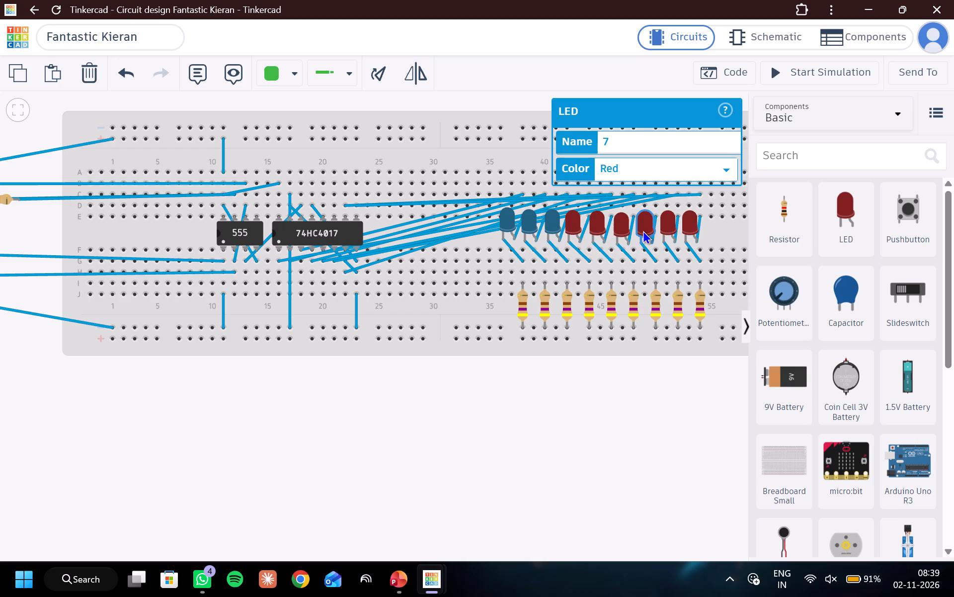
pyautogui.click(661, 170)
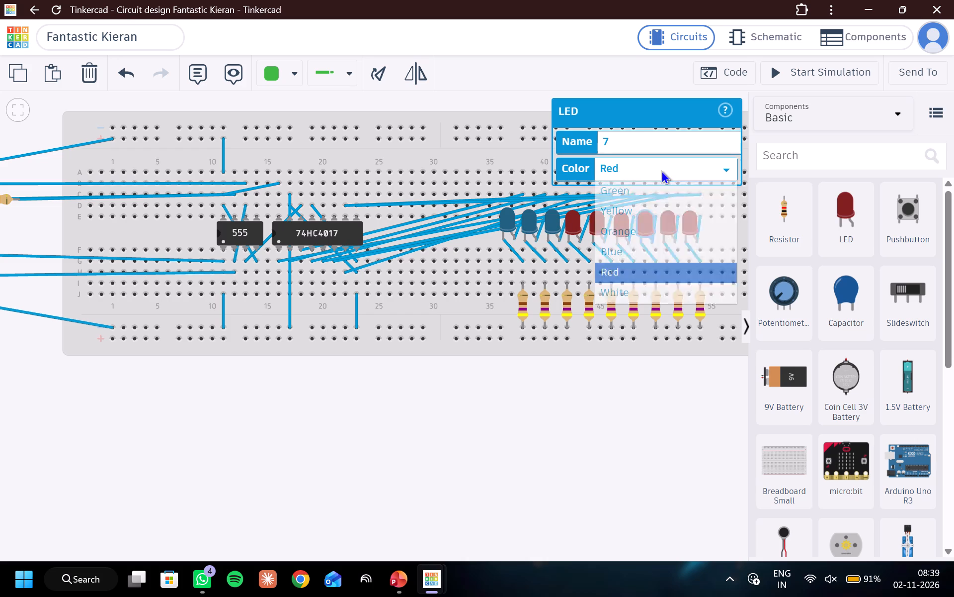
pyautogui.click(626, 285)
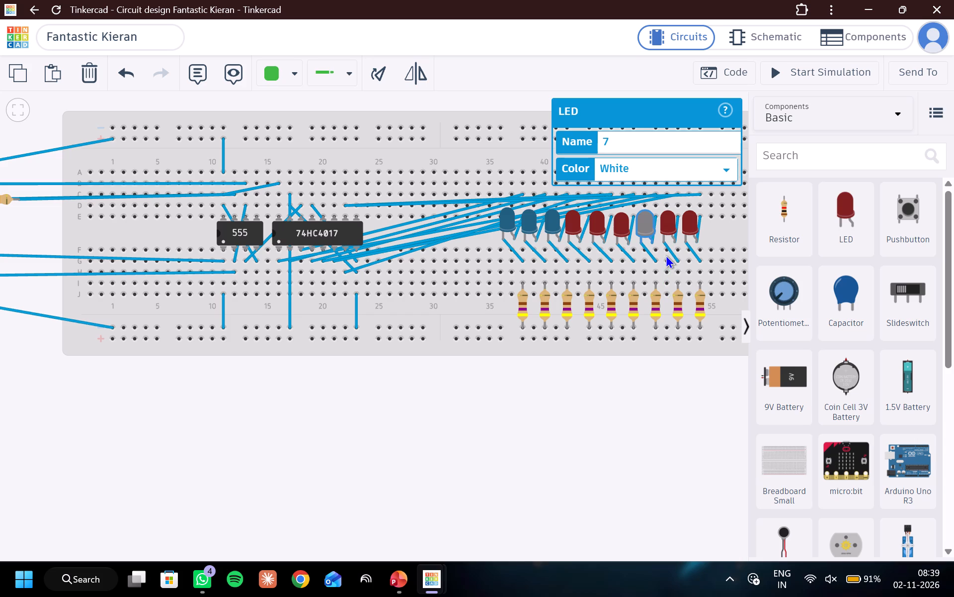
pyautogui.click(667, 225)
pyautogui.click(674, 164)
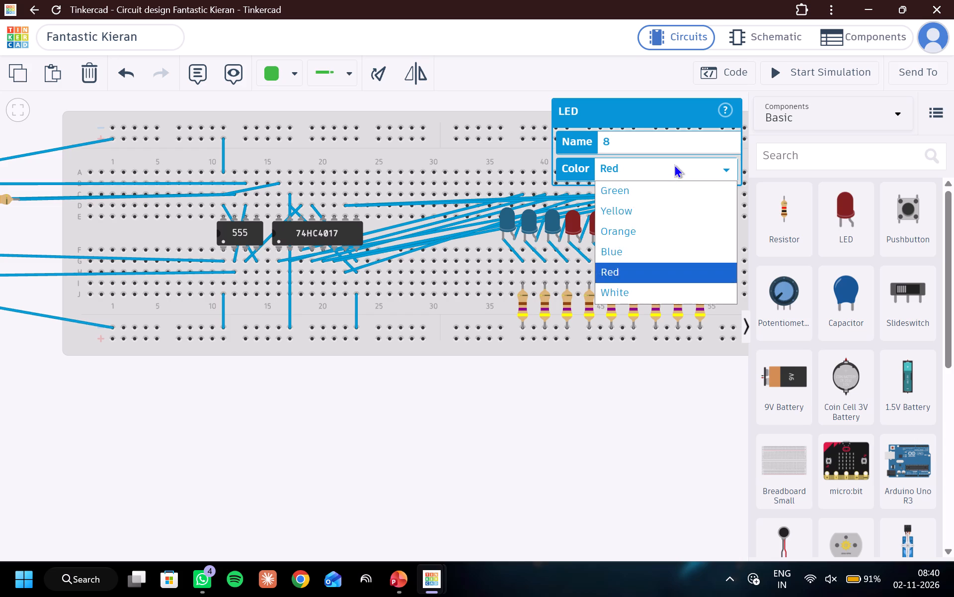
pyautogui.click(624, 286)
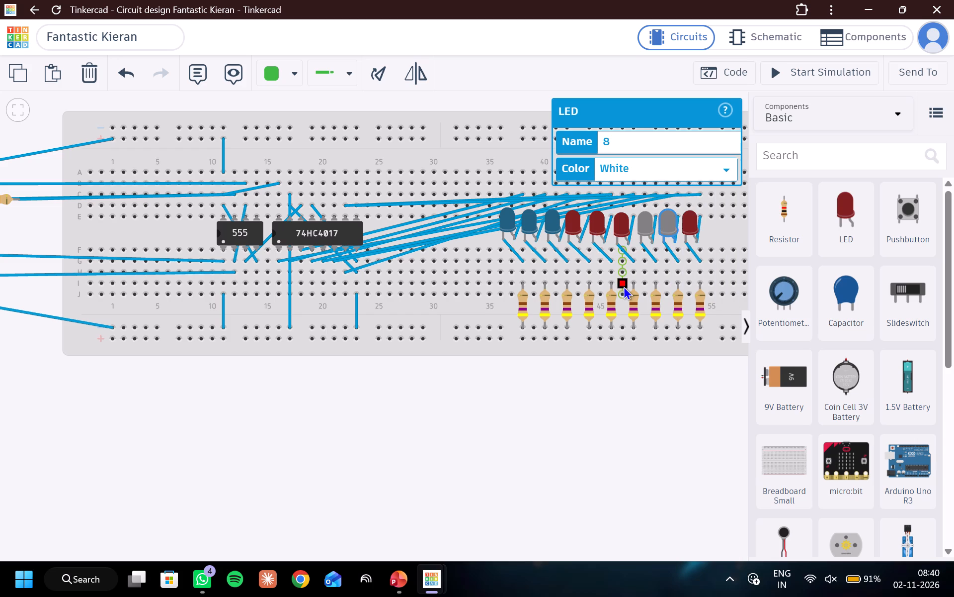
pyautogui.click(693, 229)
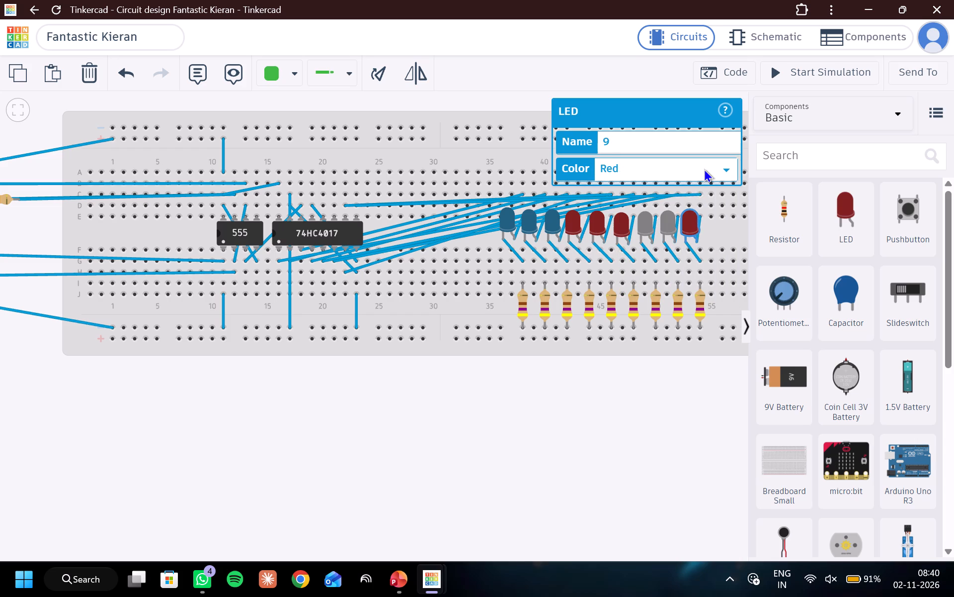
pyautogui.click(704, 169)
pyautogui.click(671, 292)
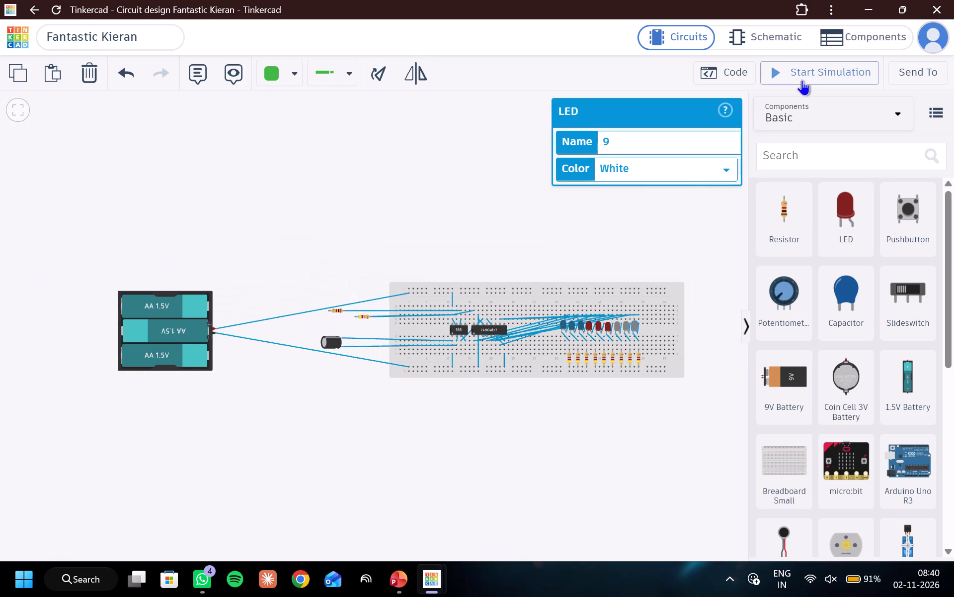
# Run the circuit simulation to check the recoloured LEDs, and stop it.
pyautogui.click(788, 67)
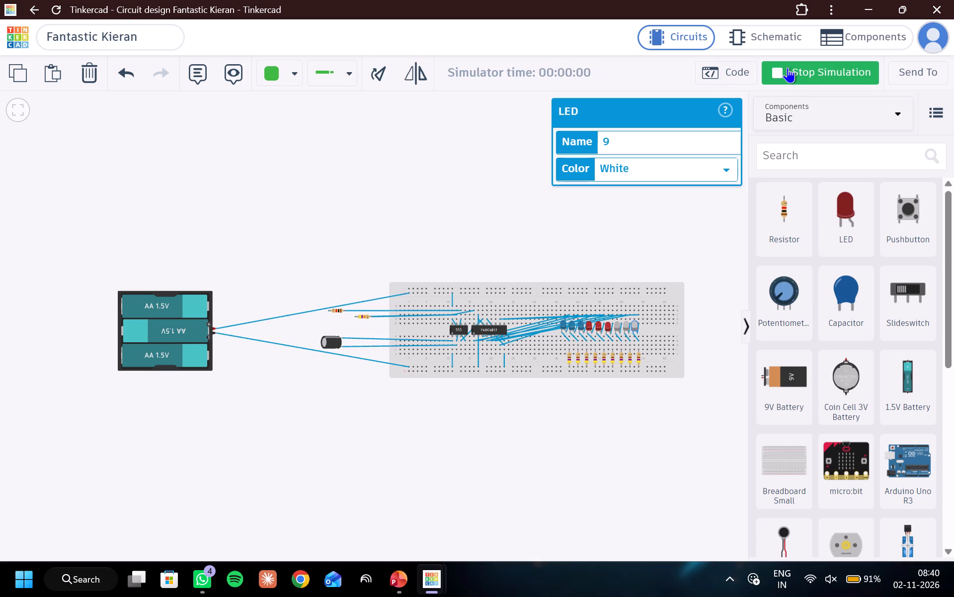
pyautogui.click(788, 67)
# Deselect everything, hide the components library and capture a screenshot of the whole circuit, from the AA battery pack to the breadboard.
pyautogui.click(502, 151)
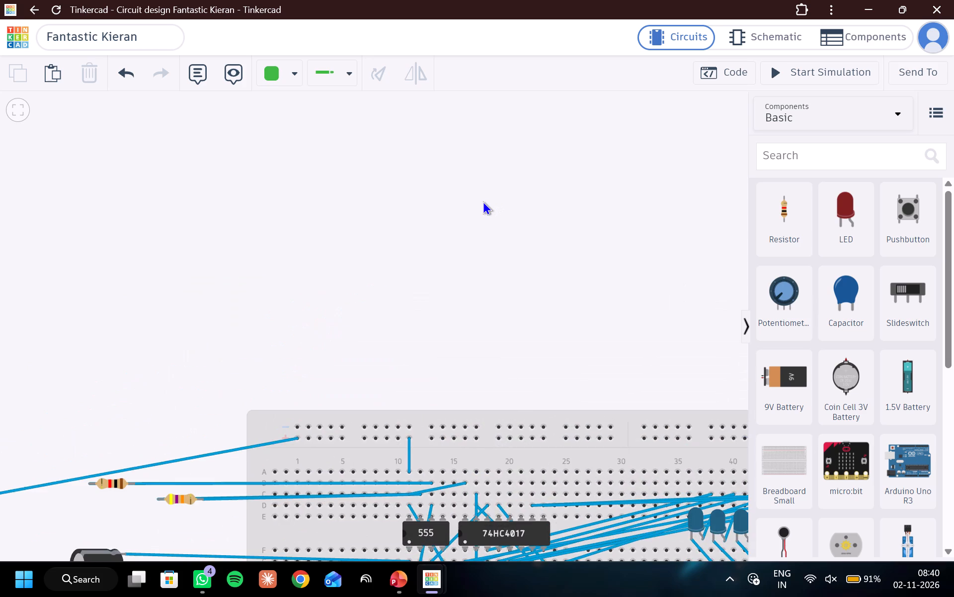
pyautogui.rightClick(483, 201)
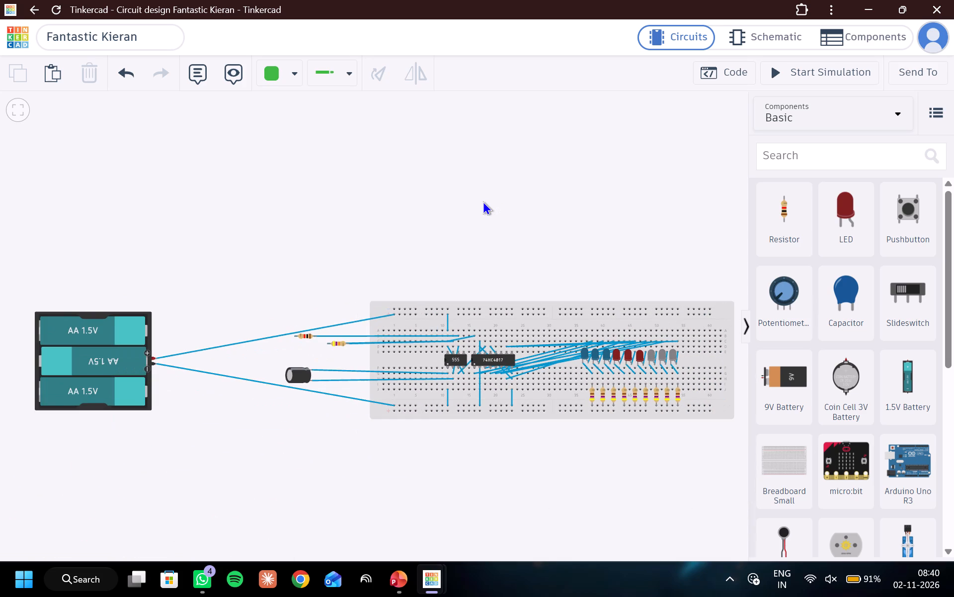
pyautogui.click(748, 327)
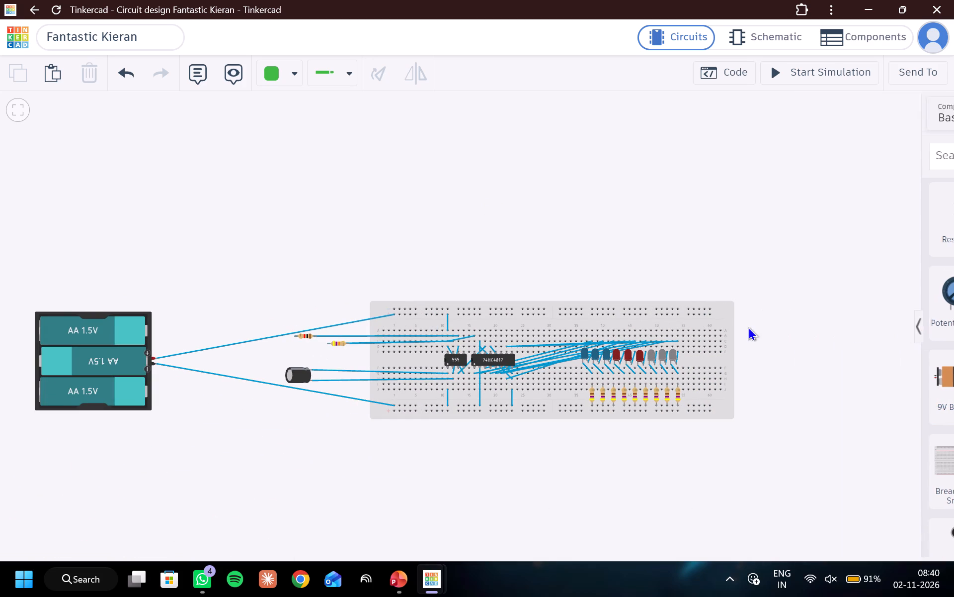
pyautogui.moveTo(477, 254); pyautogui.dragTo(532, 245)
pyautogui.press('Print')
pyautogui.moveTo(51, 233); pyautogui.dragTo(804, 492)
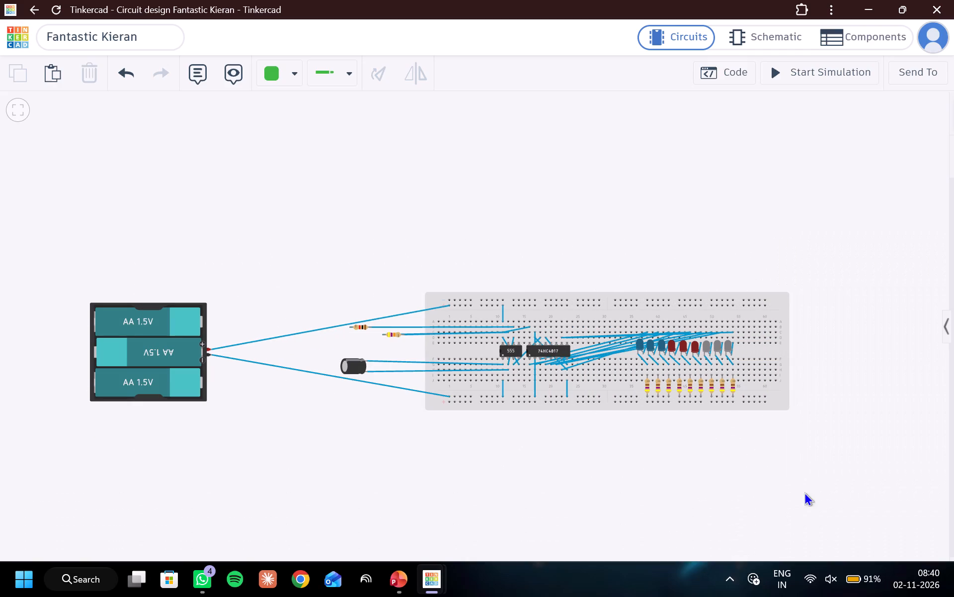
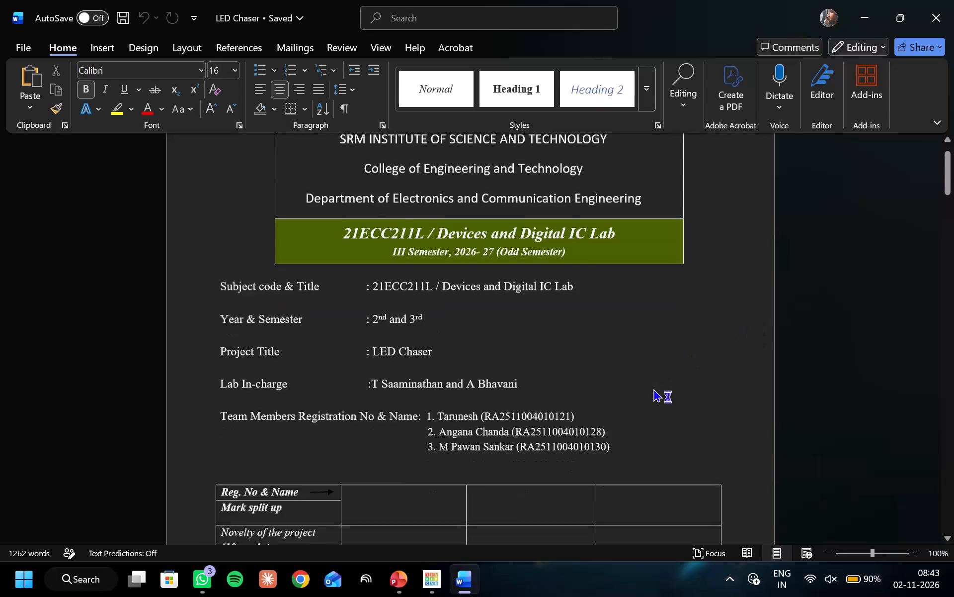
# In the LED Chaser Word report, capture a screenshot of the Figure 2 working model photo with its caption and the paragraph below.
pyautogui.scroll(1, 653, 389)
pyautogui.scroll(-1, 653, 389)
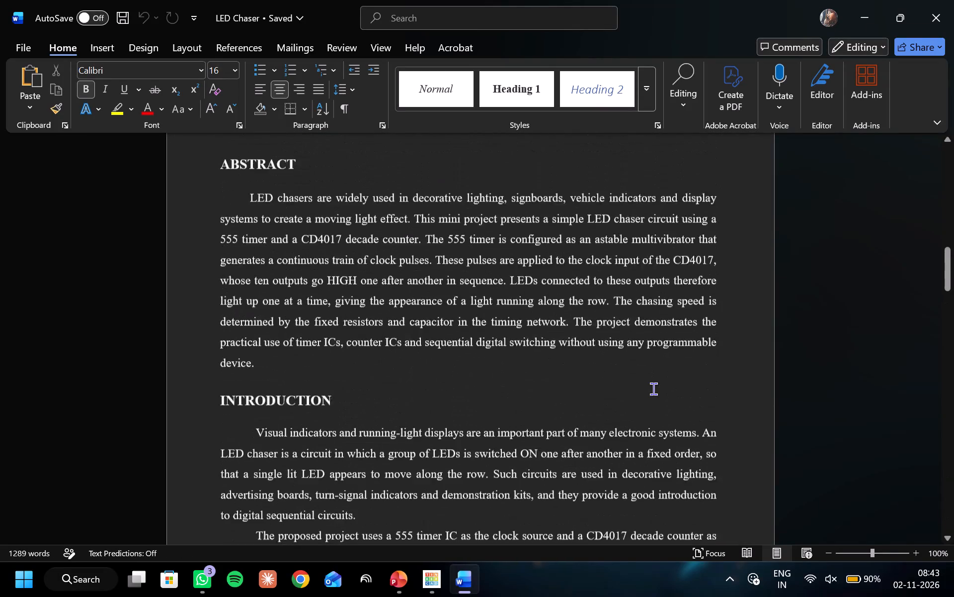
pyautogui.scroll(-3, 653, 389)
pyautogui.scroll(2, 653, 389)
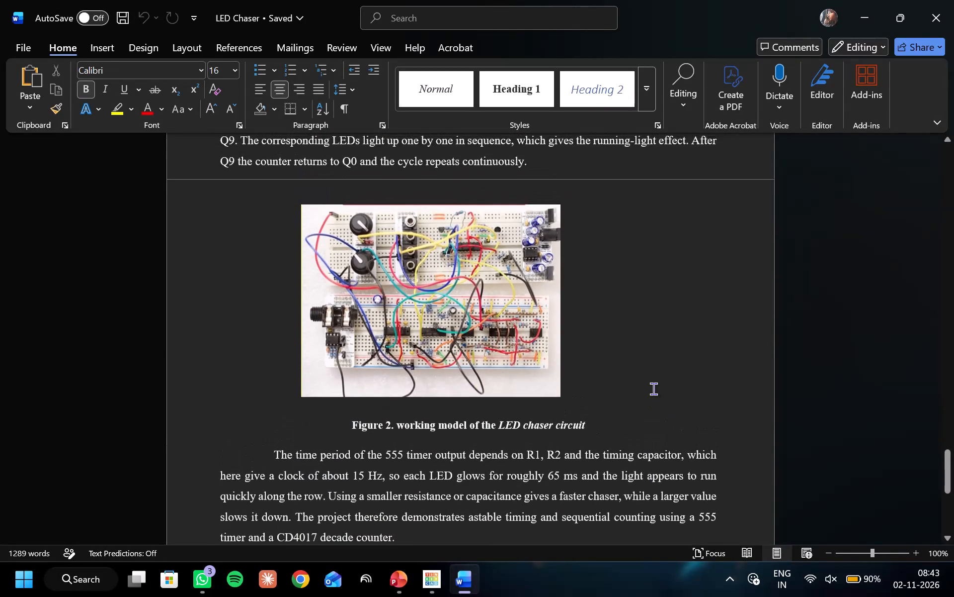
pyautogui.scroll(1, 653, 389)
pyautogui.press('Print')
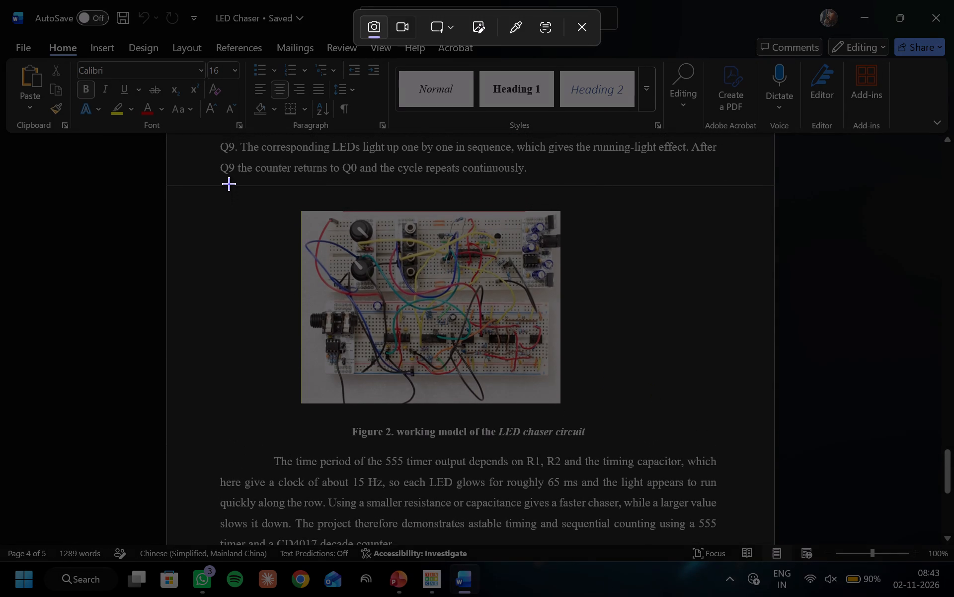
pyautogui.moveTo(213, 147); pyautogui.dragTo(751, 521)
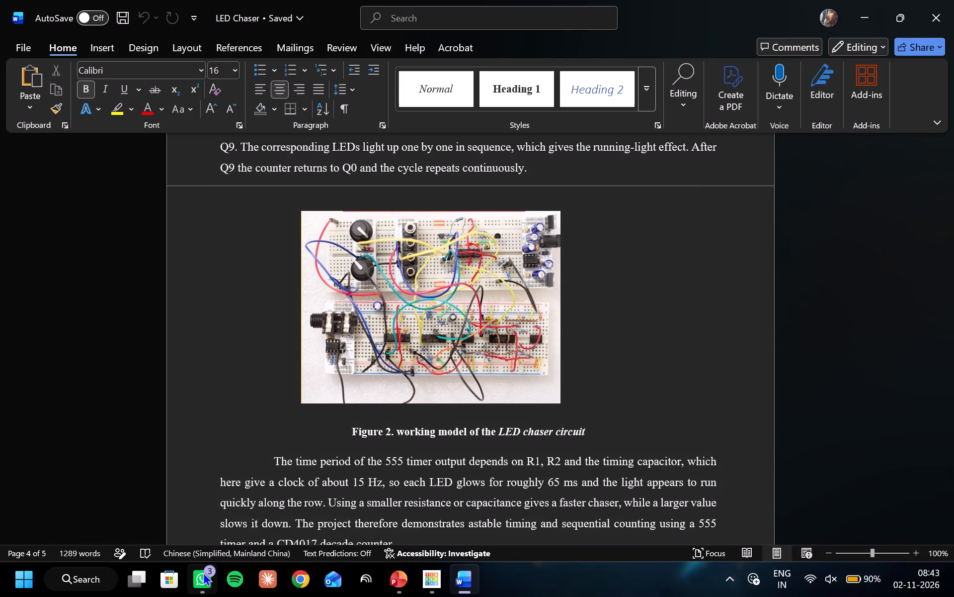
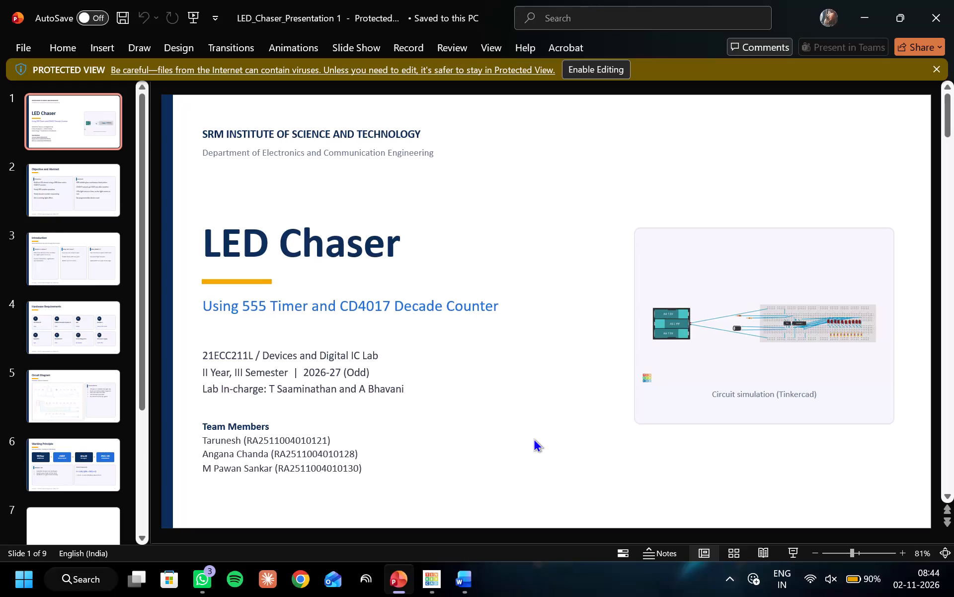
# Review the LED Chaser PowerPoint presentation slide by slide, from the title slide to the closing Thank You slide.
pyautogui.press('Down')
pyautogui.press('Down')
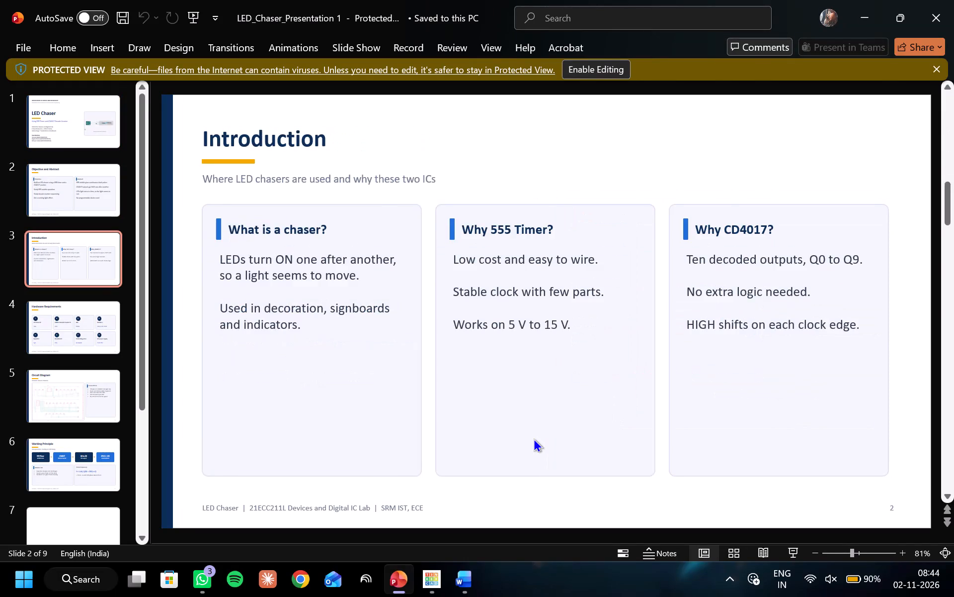
pyautogui.press('Down')
pyautogui.press('Down')
pyautogui.press('Down')
pyautogui.press('Down')
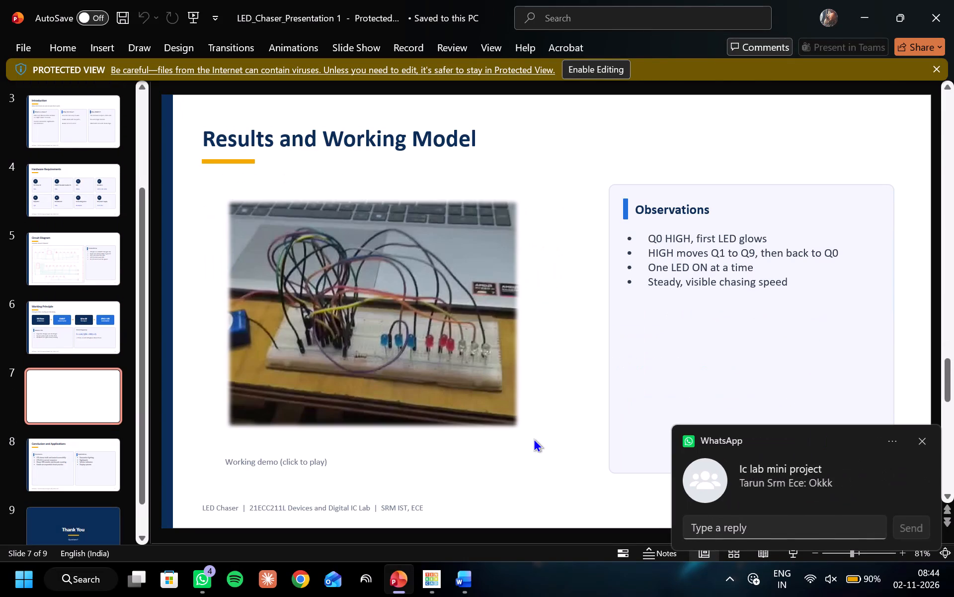
pyautogui.press('Down')
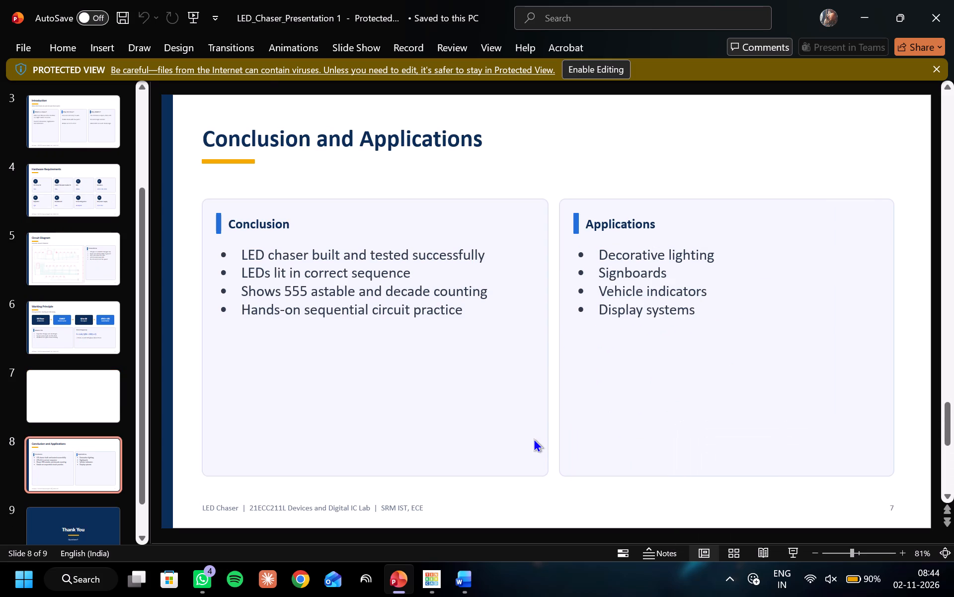
pyautogui.press('Down')
# Look back through the slides in reverse order, checking the Working Principle and Circuit Diagram slides, and return to the title slide.
pyautogui.press('Up')
pyautogui.press('Up')
pyautogui.press('Up')
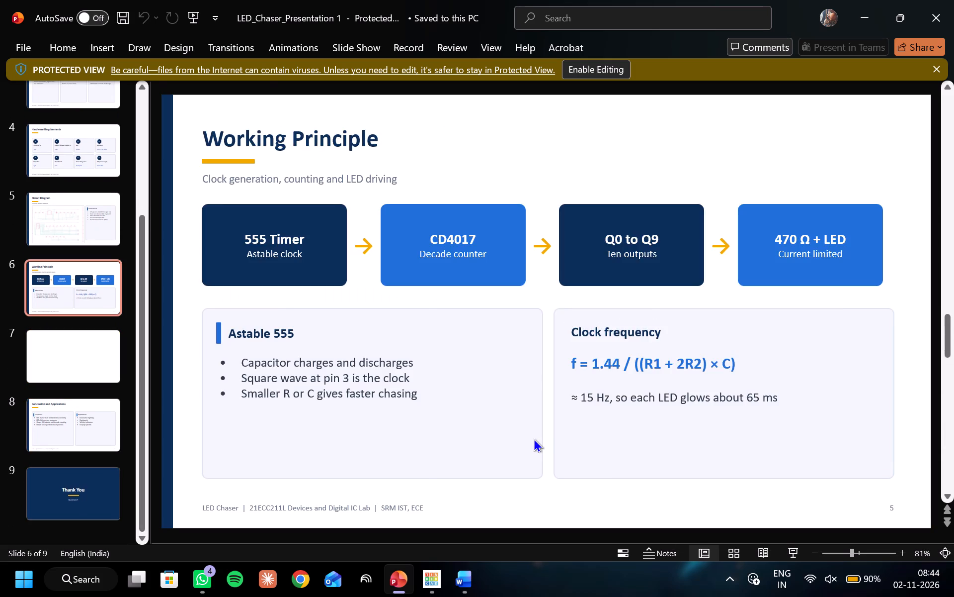
pyautogui.press('Up')
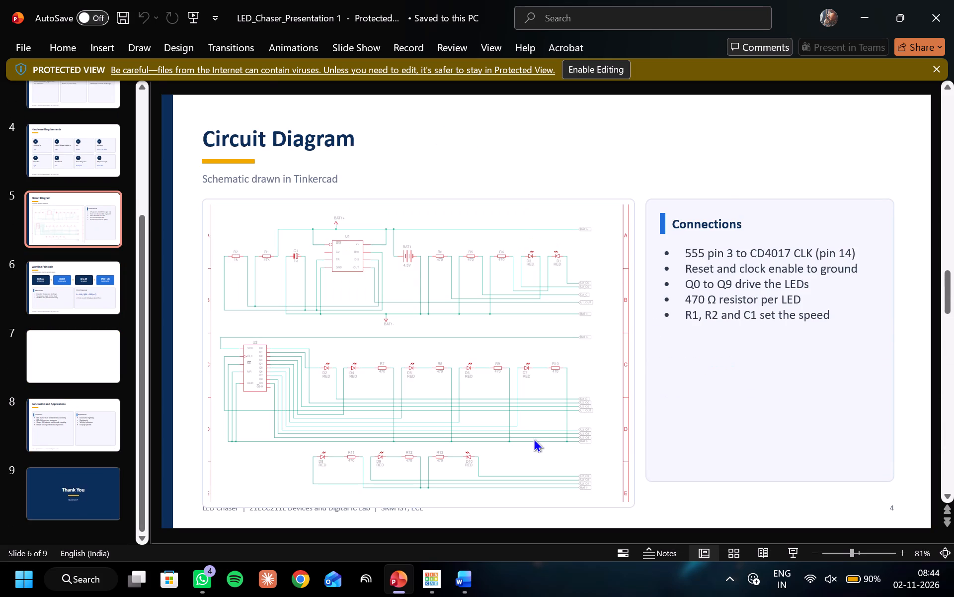
pyautogui.press('Up')
pyautogui.press('Up')
pyautogui.press('Up')
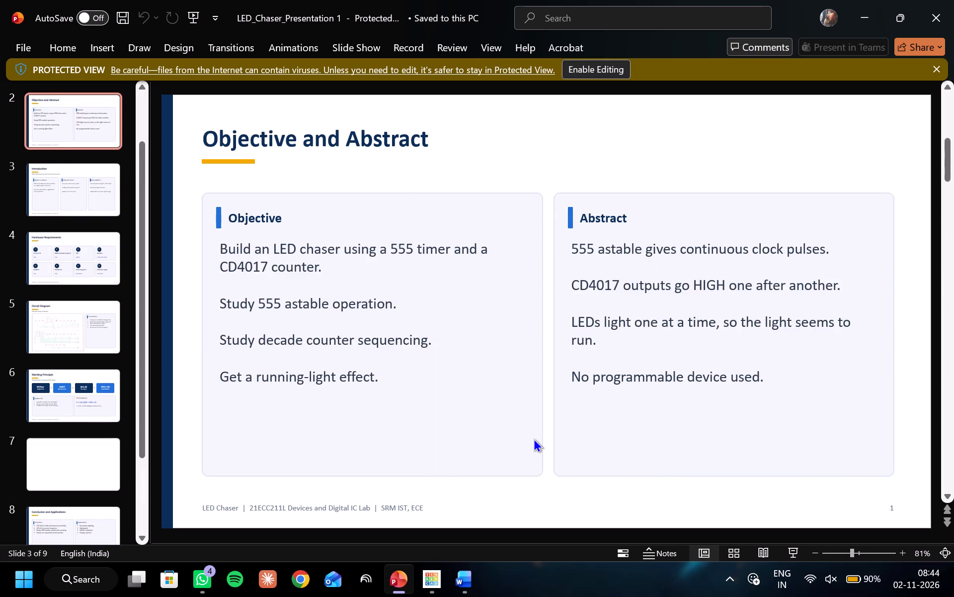
pyautogui.press('Up')
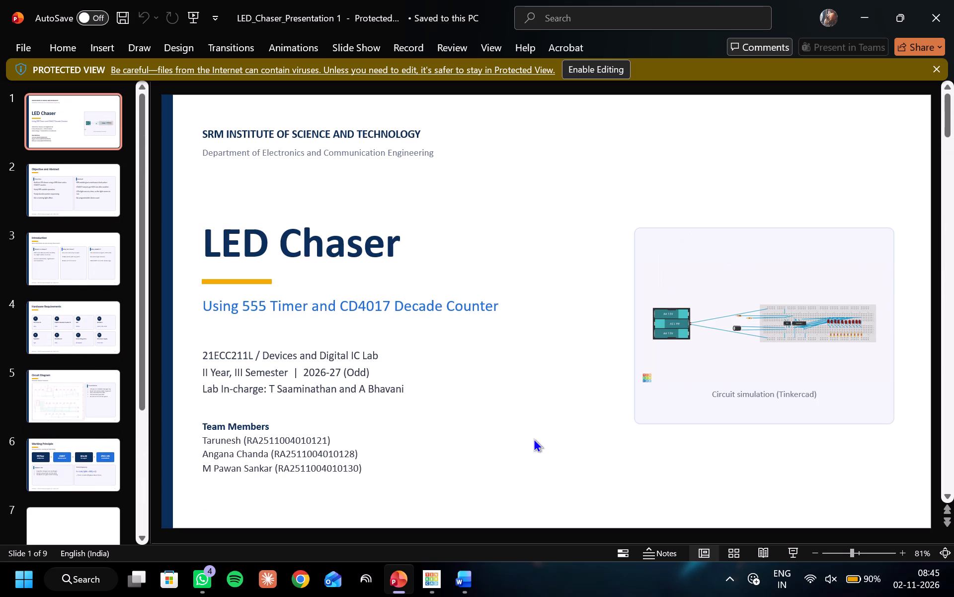
# Return to the LED Chaser title slide and bring up the options for the Tinkercad circuit simulation picture.
pyautogui.press('Down')
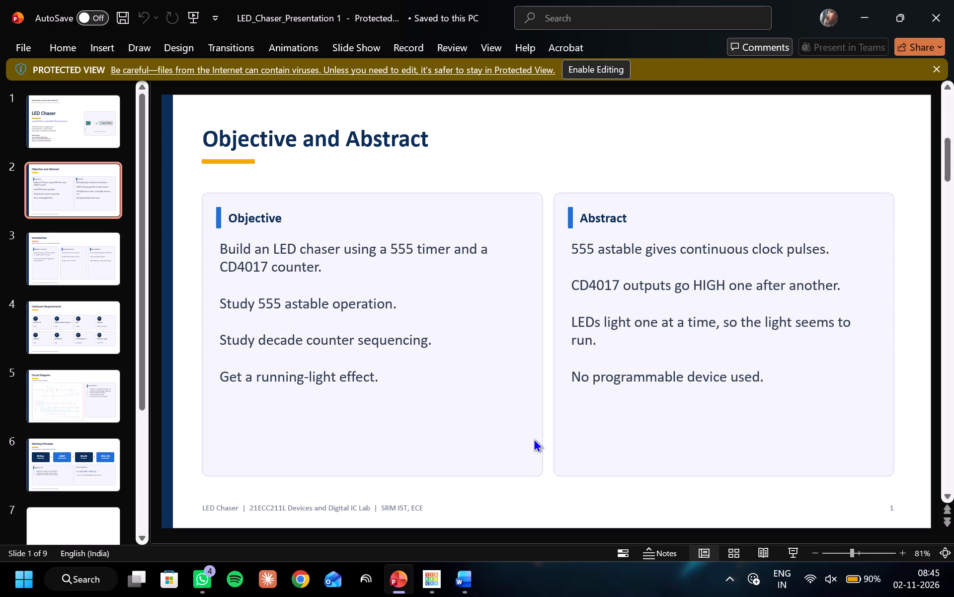
pyautogui.click(104, 139)
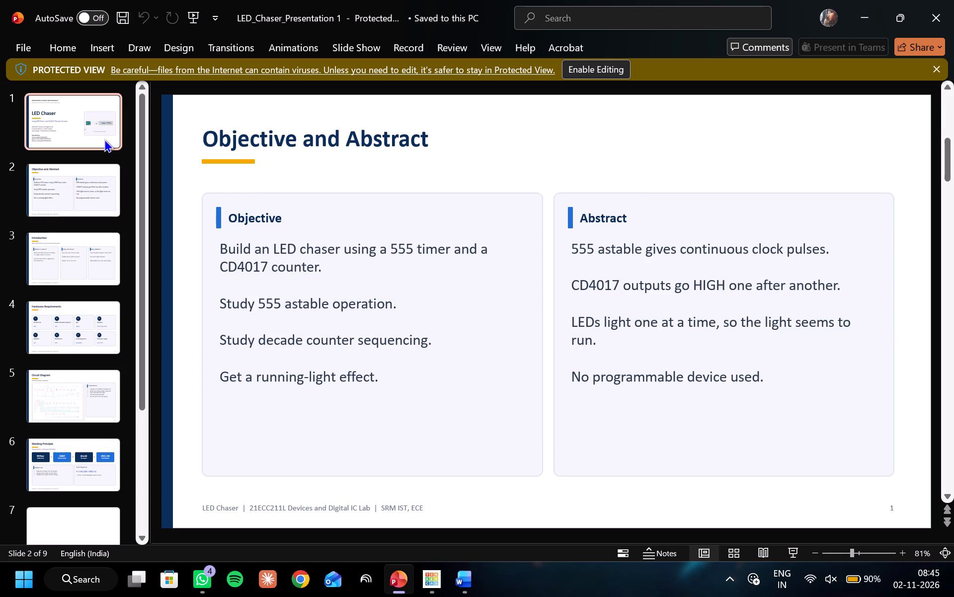
pyautogui.rightClick(708, 321)
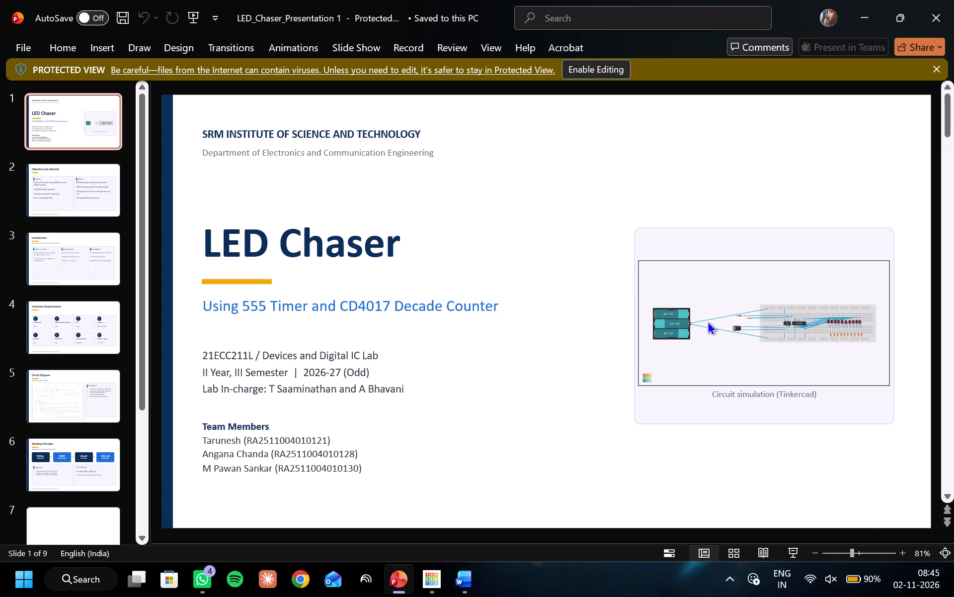
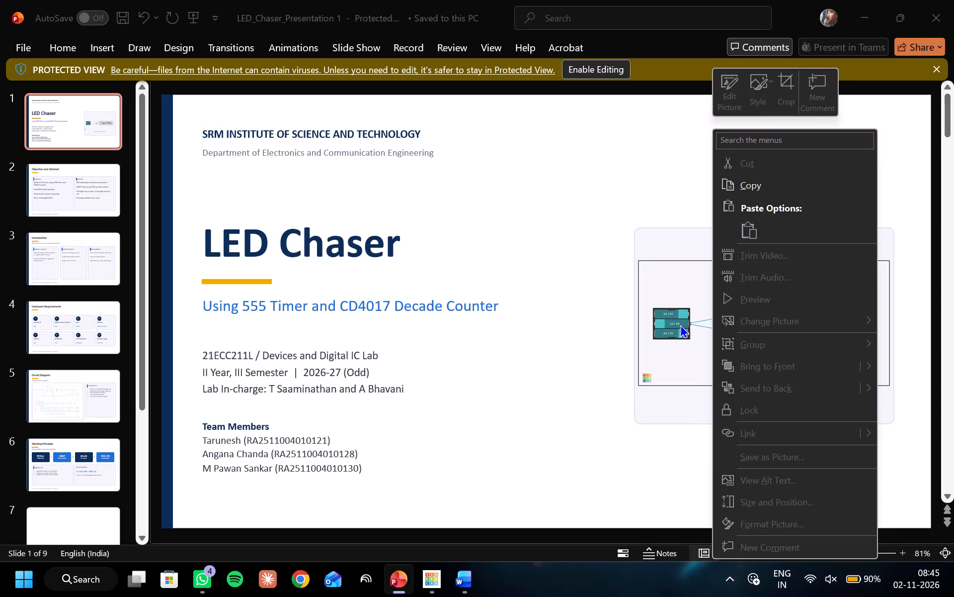
# Close the LED Chaser presentation and minimise the Word report so that the desktop is shown.
pyautogui.click(943, 18)
pyautogui.click(943, 18)
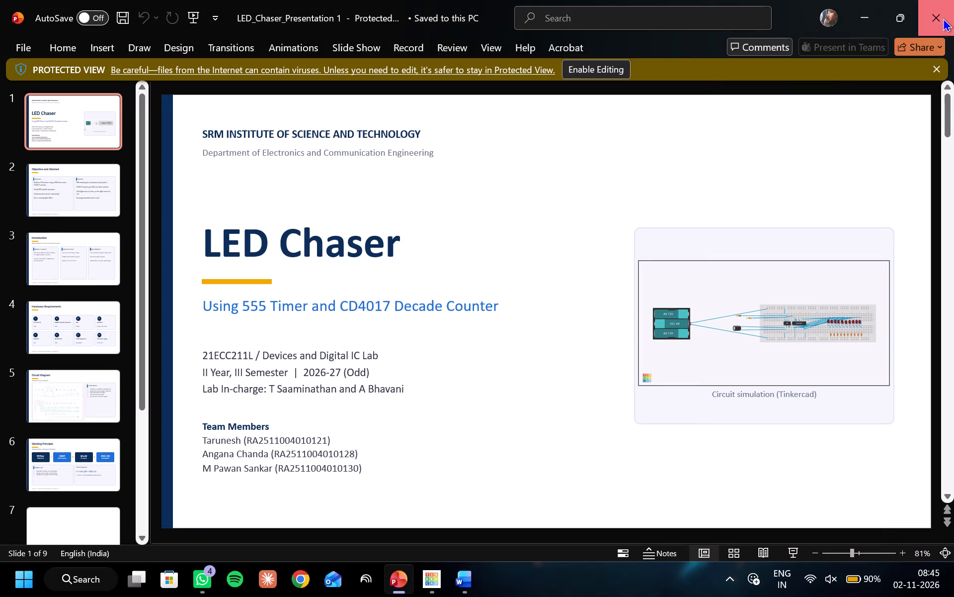
pyautogui.click(868, 20)
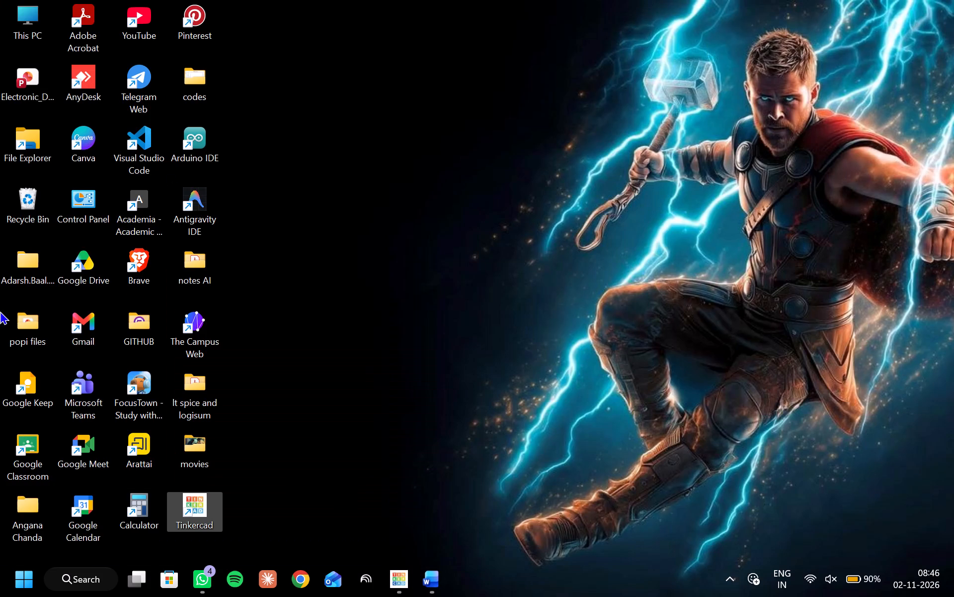
# Look through the popi files folder on the desktop for the LED Chaser report and presentation files, and close the folder.
pyautogui.doubleClick(31, 320)
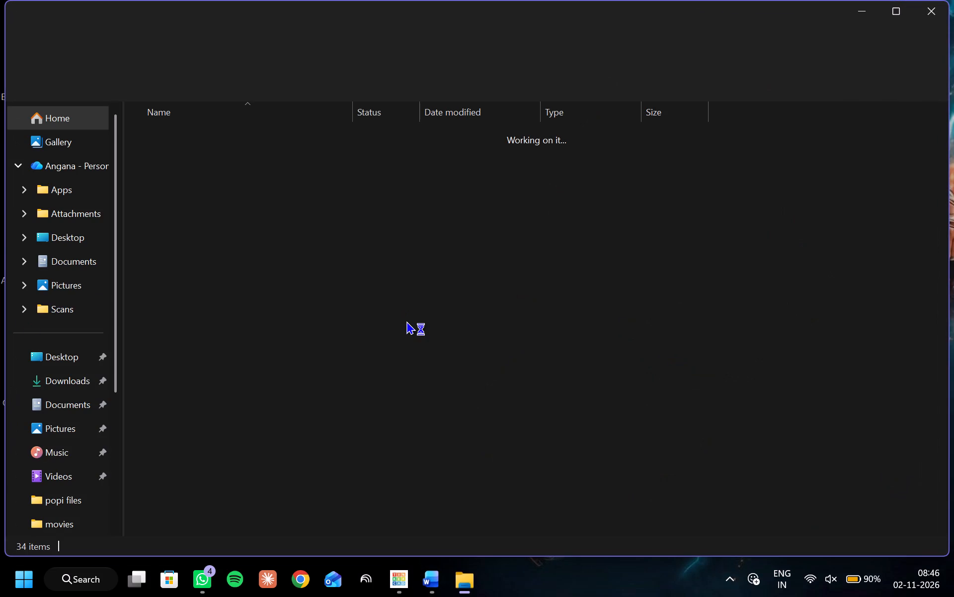
pyautogui.scroll(-1, 314, 370)
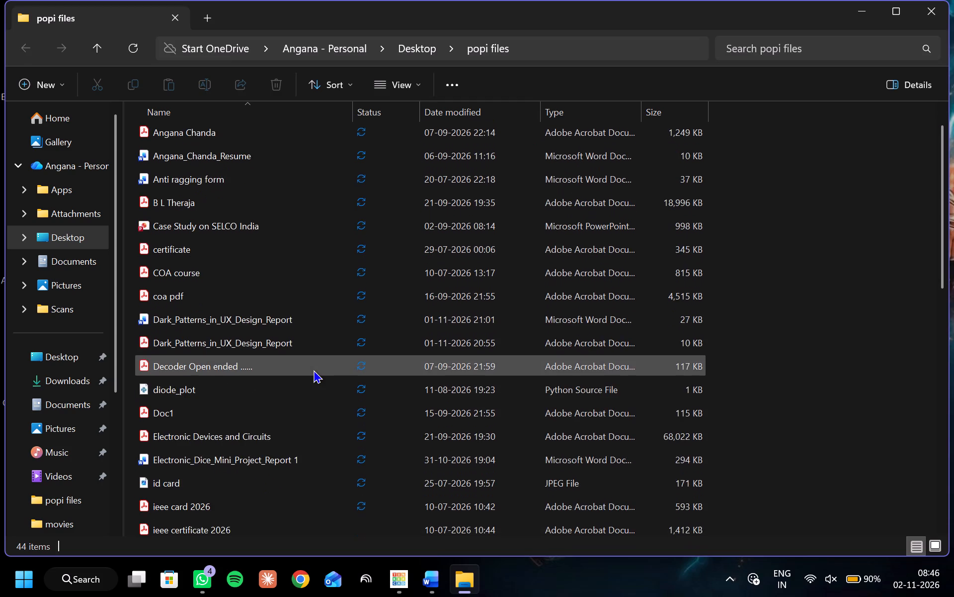
pyautogui.scroll(-1, 314, 370)
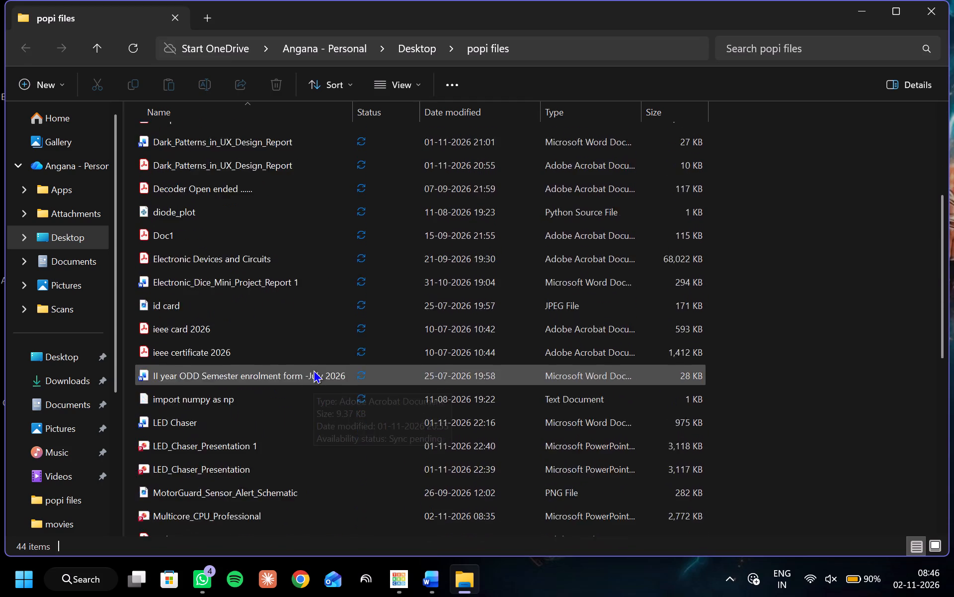
pyautogui.scroll(-1, 314, 370)
pyautogui.scroll(-3, 226, 436)
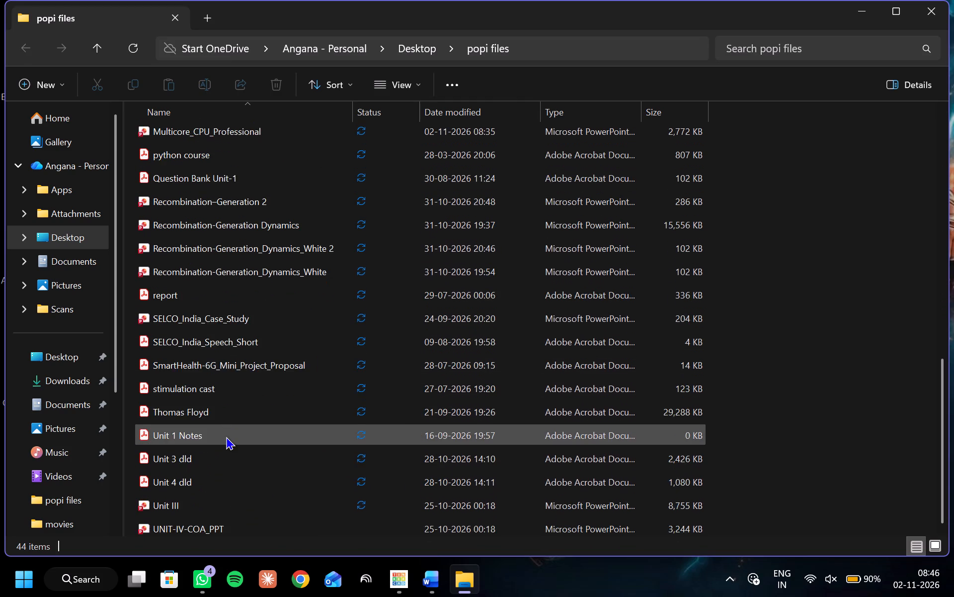
pyautogui.scroll(-9, 226, 436)
pyautogui.scroll(2, 226, 436)
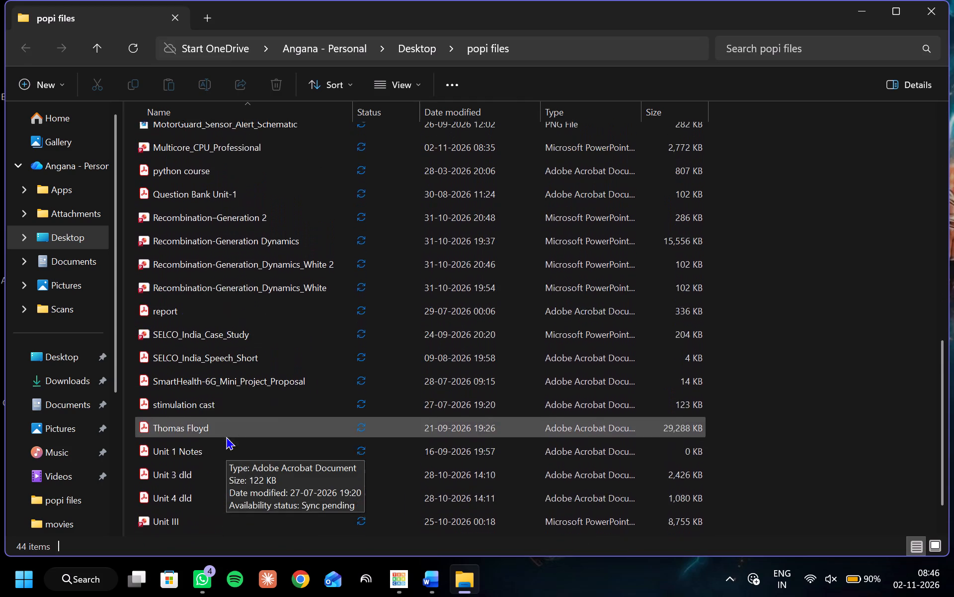
pyautogui.scroll(3, 226, 436)
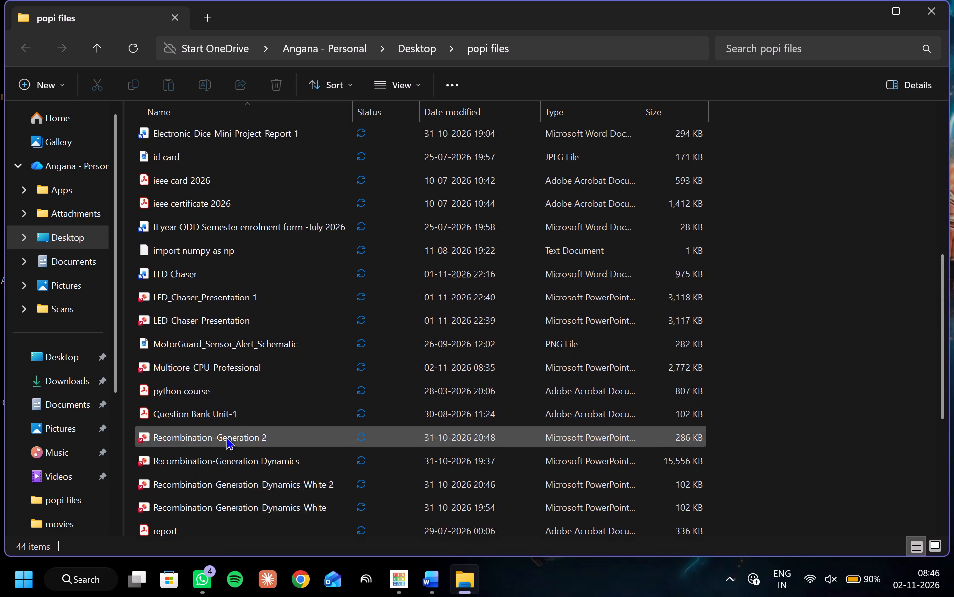
pyautogui.scroll(2, 226, 436)
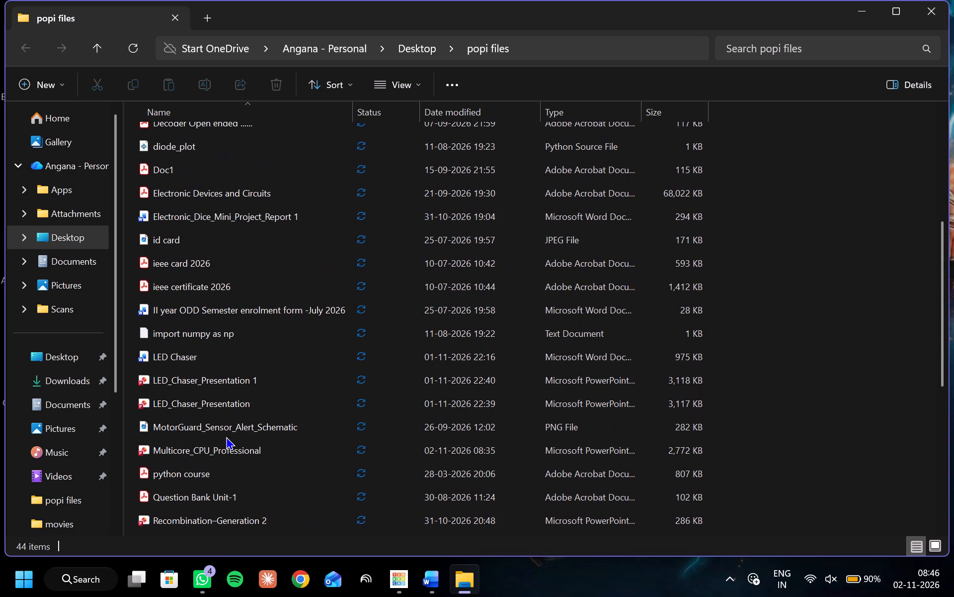
pyautogui.scroll(2, 221, 317)
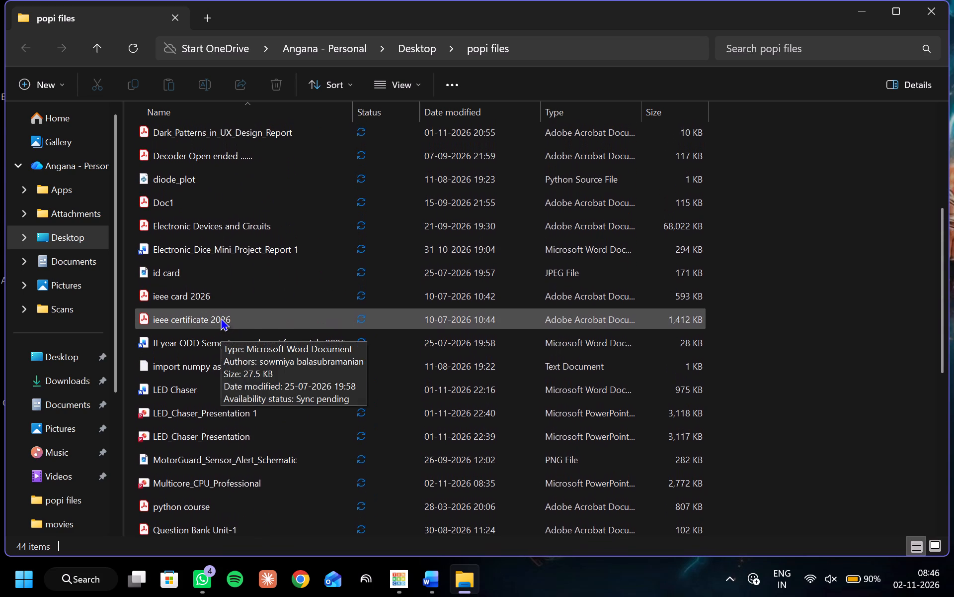
pyautogui.scroll(2, 221, 317)
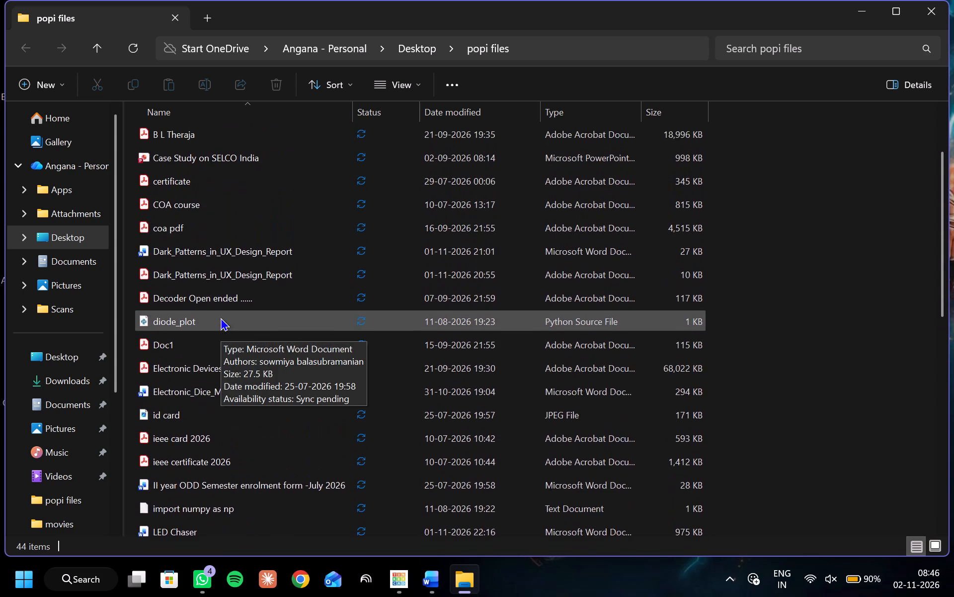
pyautogui.scroll(3, 221, 317)
pyautogui.scroll(-2, 221, 317)
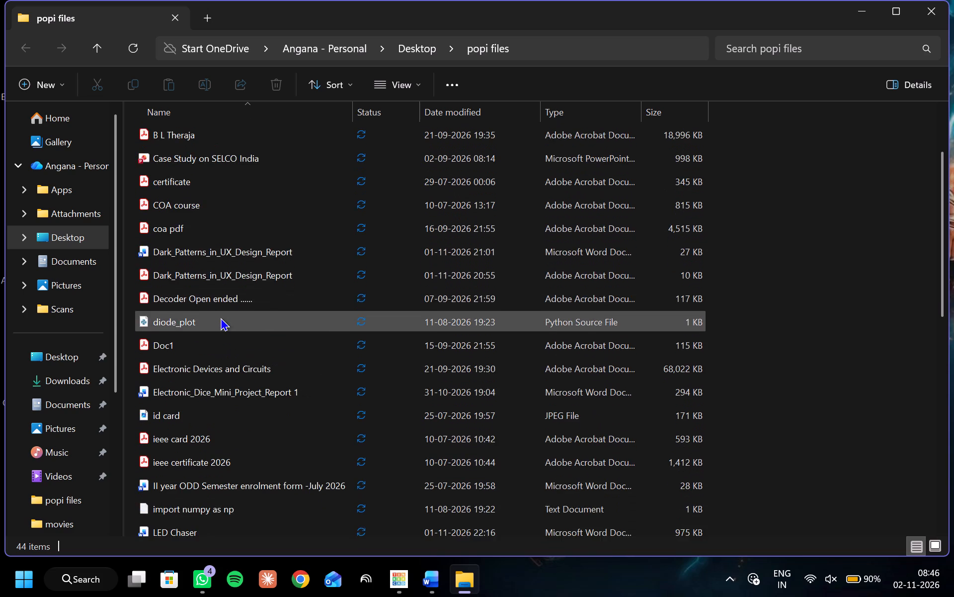
pyautogui.scroll(-3, 221, 317)
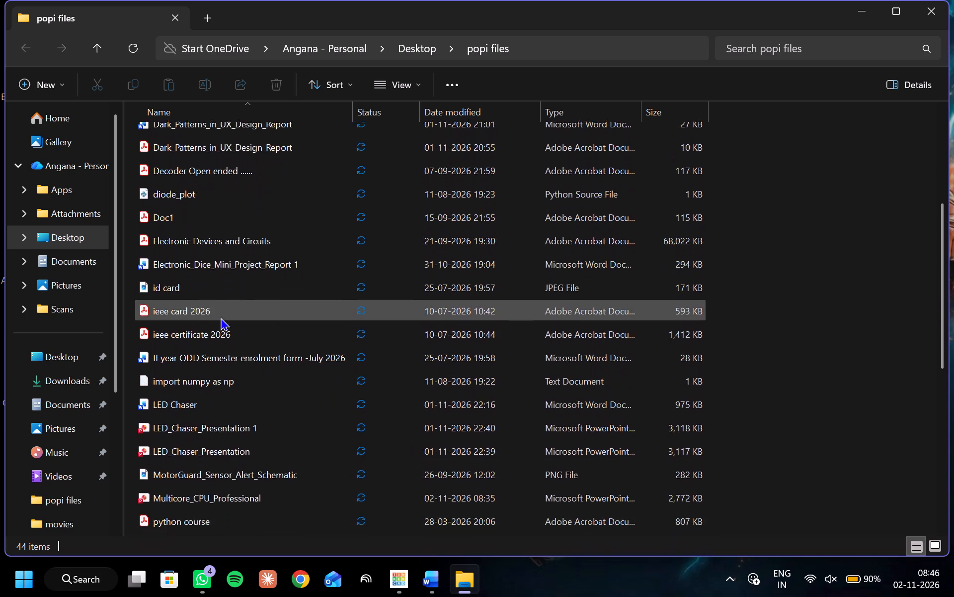
pyautogui.scroll(-1, 221, 317)
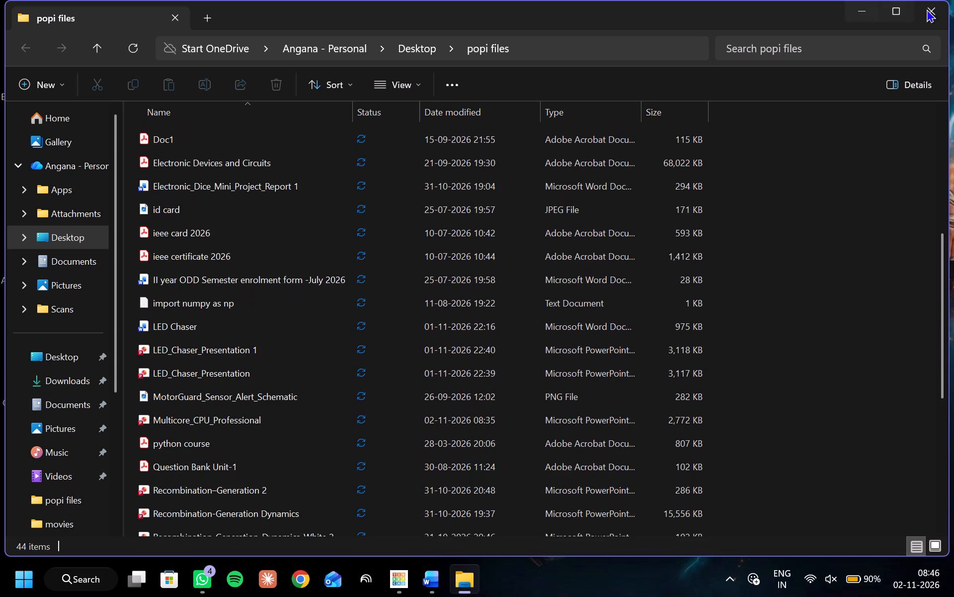
pyautogui.click(951, 13)
pyautogui.click(932, 13)
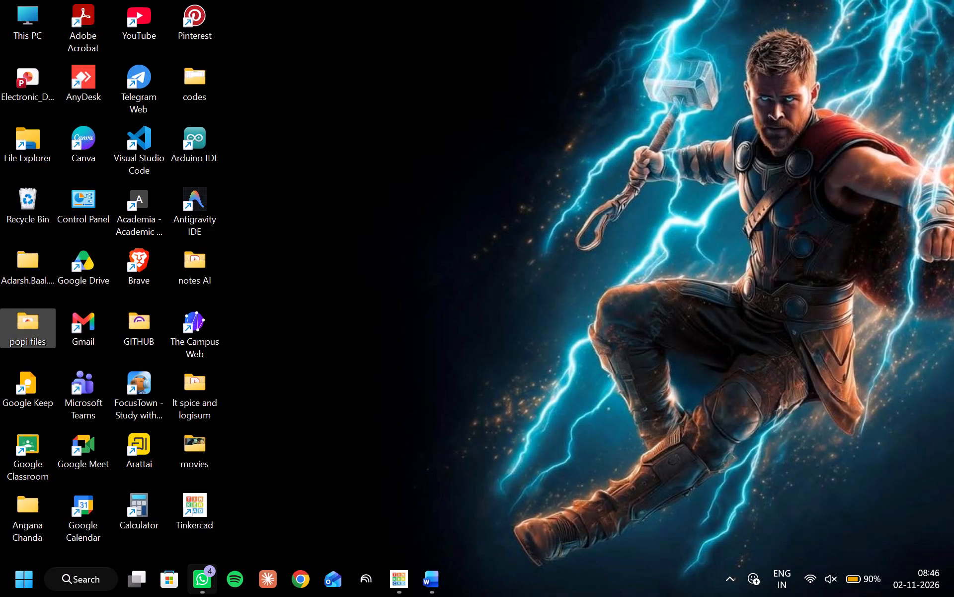
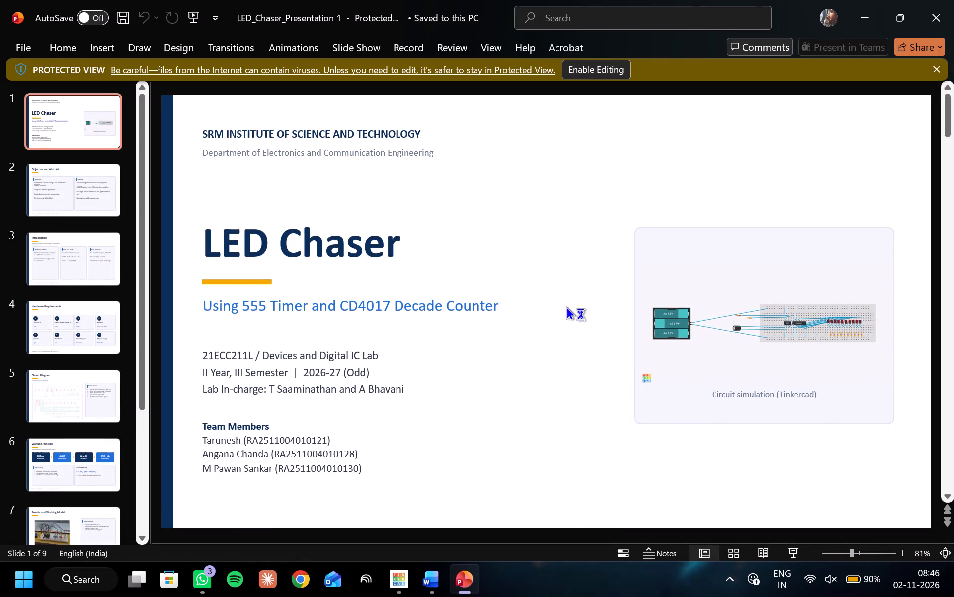
# Enable editing for the protected LED Chaser presentation.
pyautogui.click(678, 327)
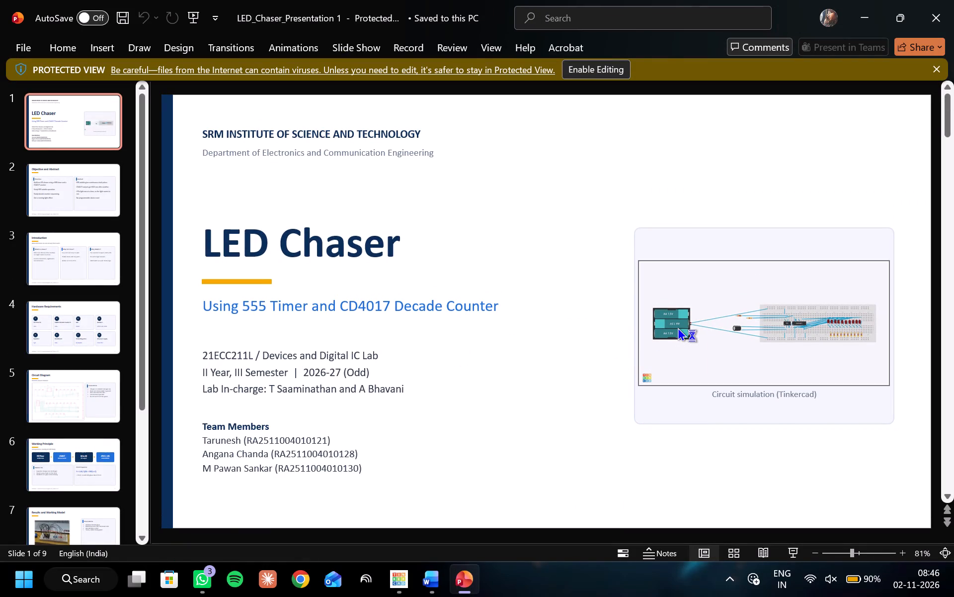
pyautogui.click(610, 62)
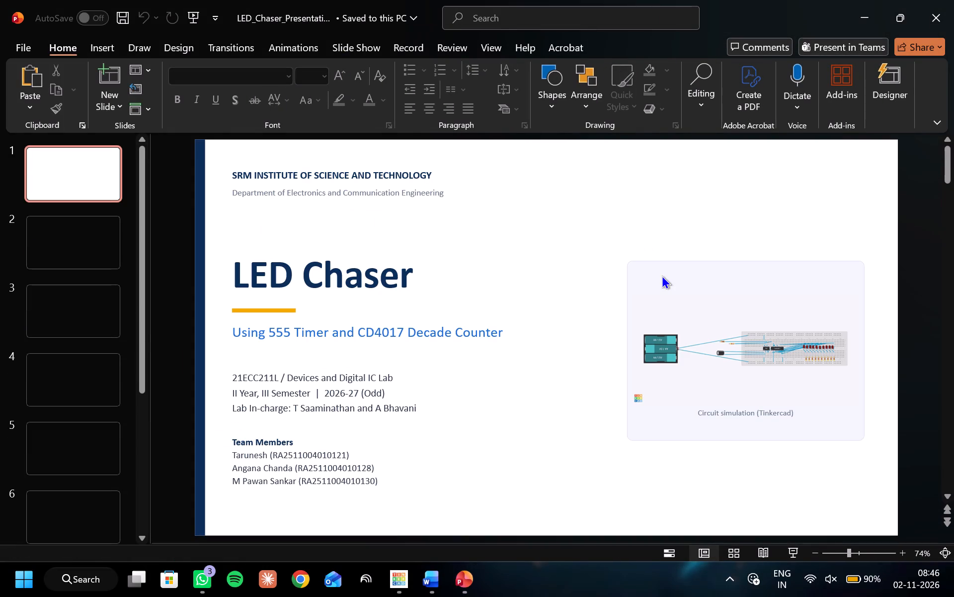
# Delete the old Tinkercad circuit picture from the title slide, keeping its frame and caption.
pyautogui.click(681, 331)
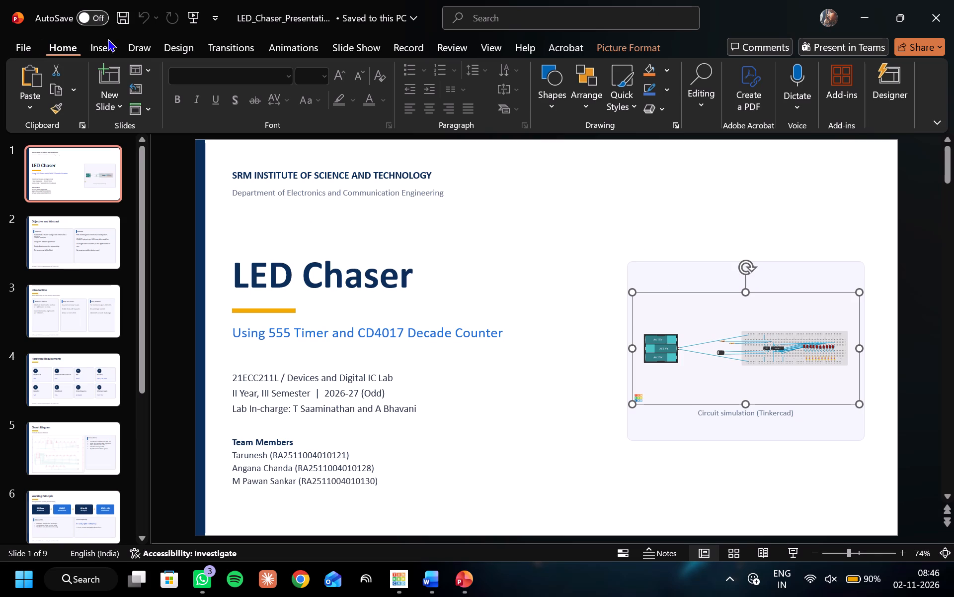
pyautogui.rightClick(653, 370)
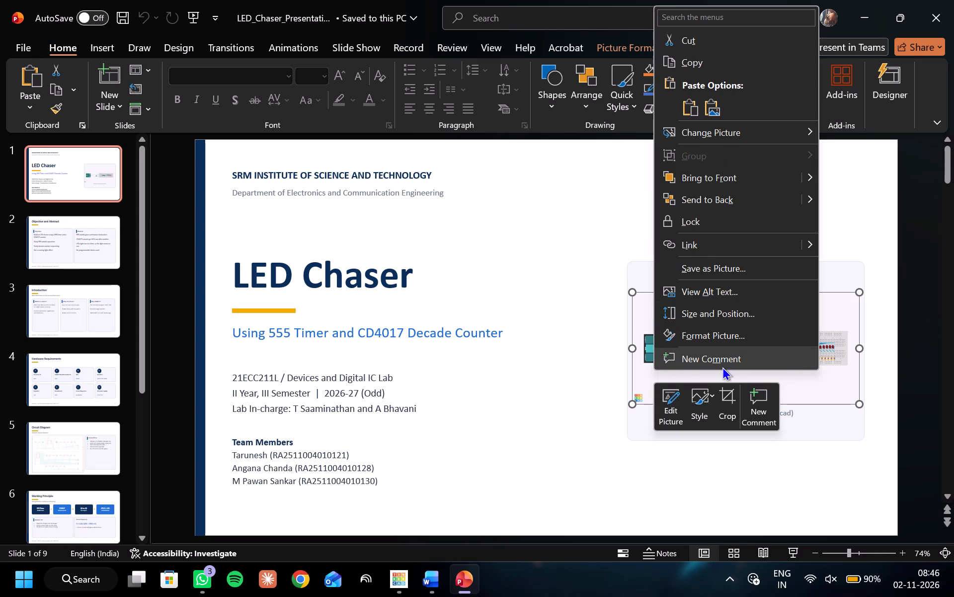
pyautogui.click(572, 286)
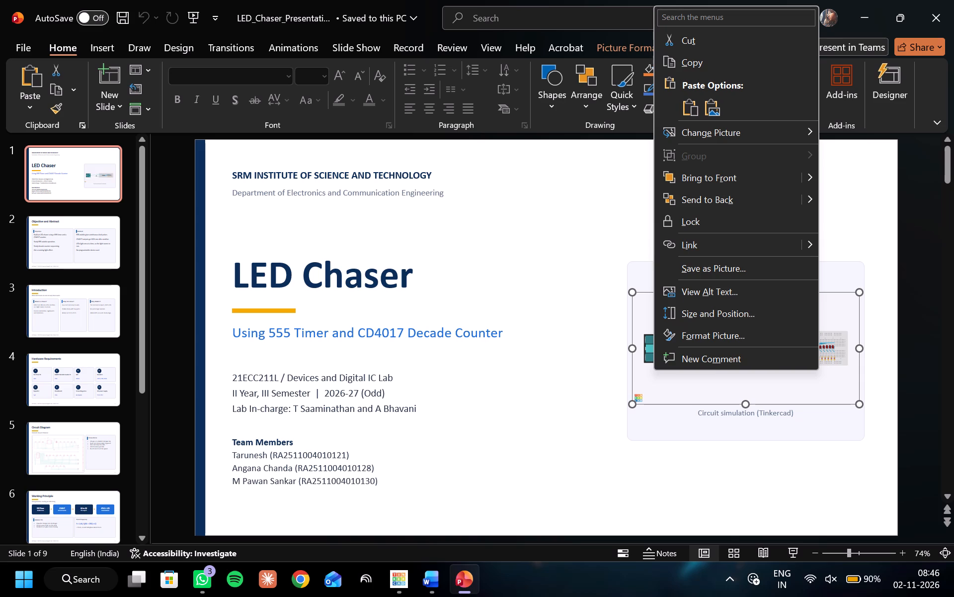
pyautogui.rightClick(730, 345)
pyautogui.click(669, 343)
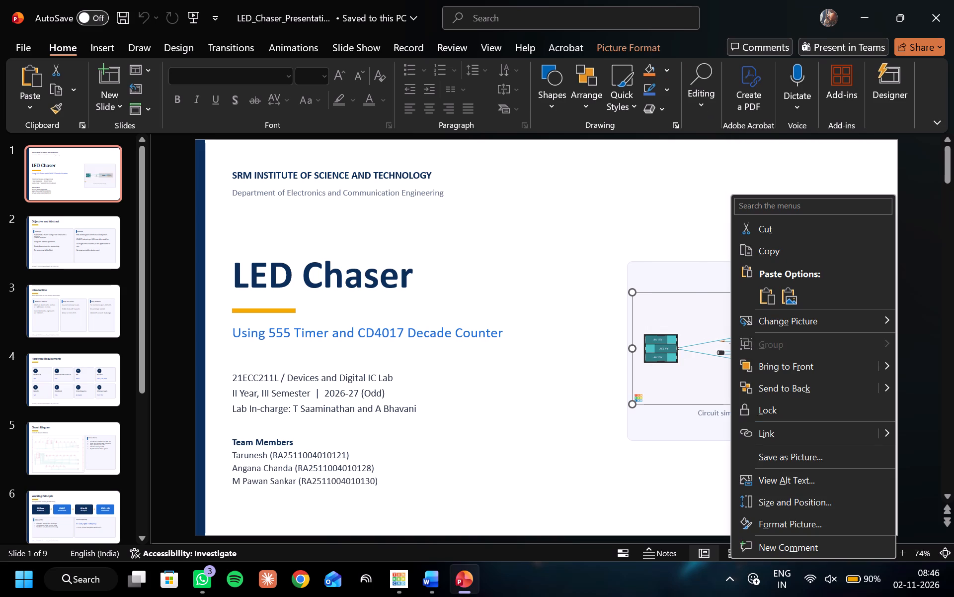
pyautogui.press('Delete')
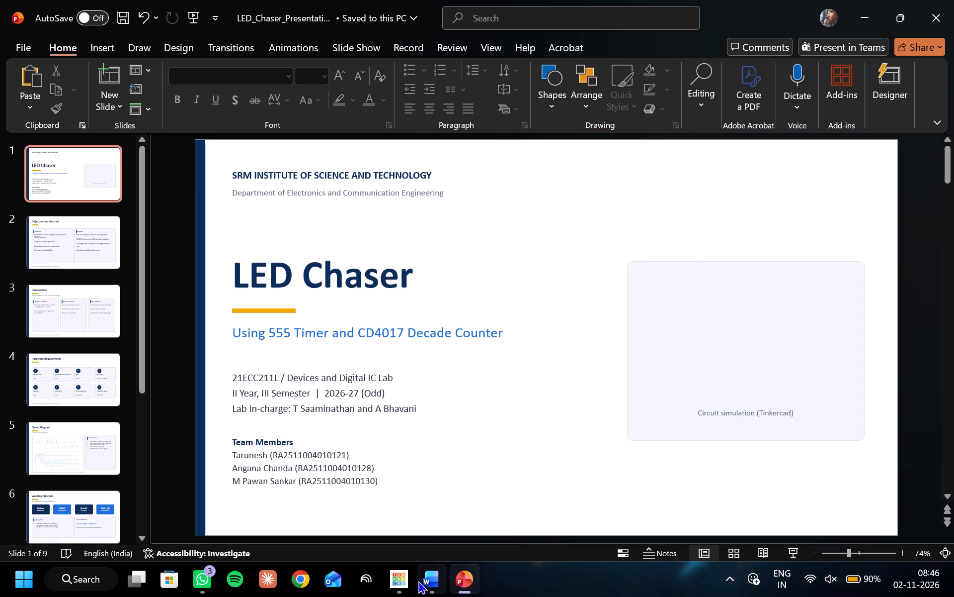
# Switch to the Fantastic Kieran circuit in Tinkercad, download it as a PNG image, and return to the presentation.
pyautogui.click(404, 583)
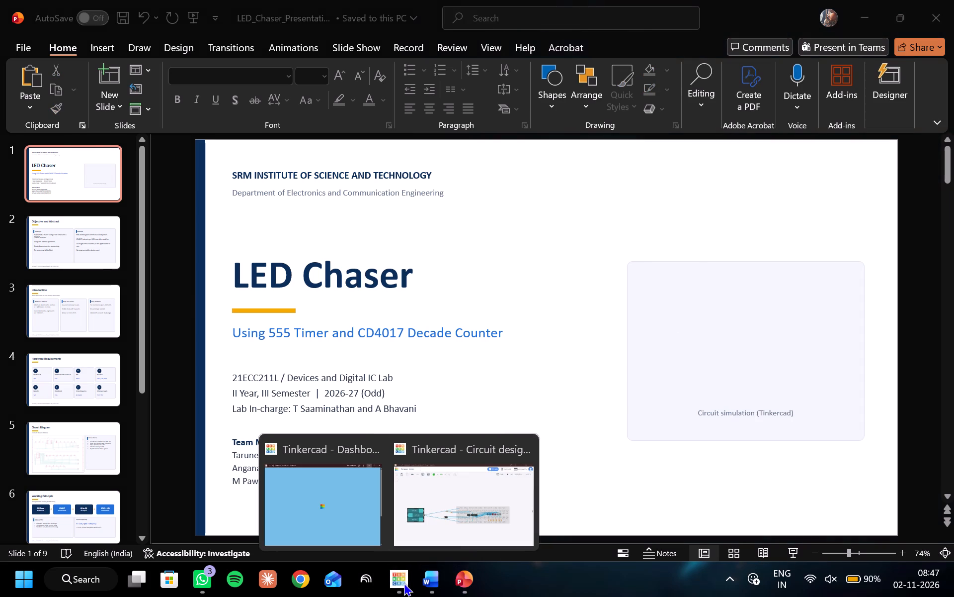
pyautogui.click(464, 506)
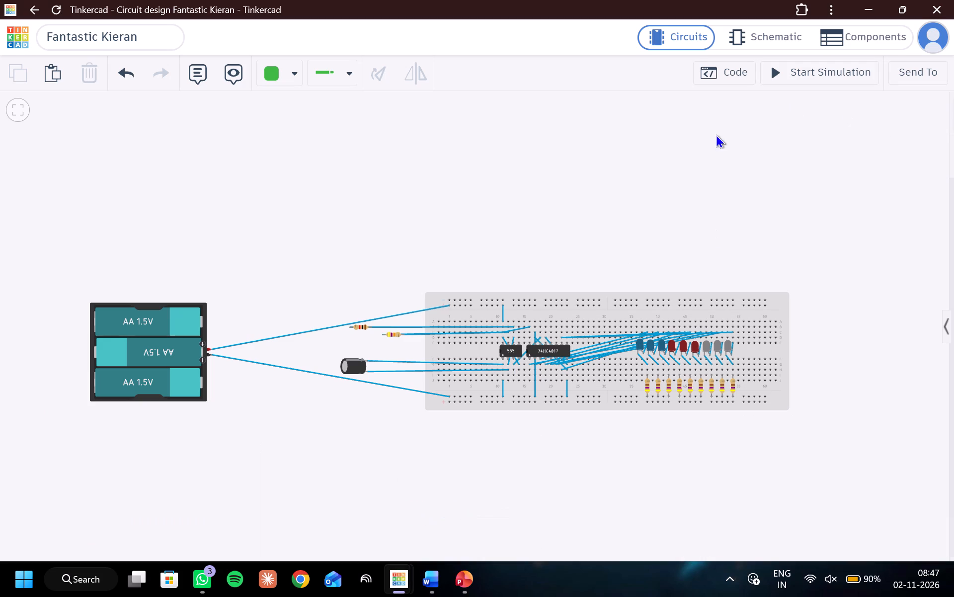
pyautogui.click(891, 72)
pyautogui.click(400, 172)
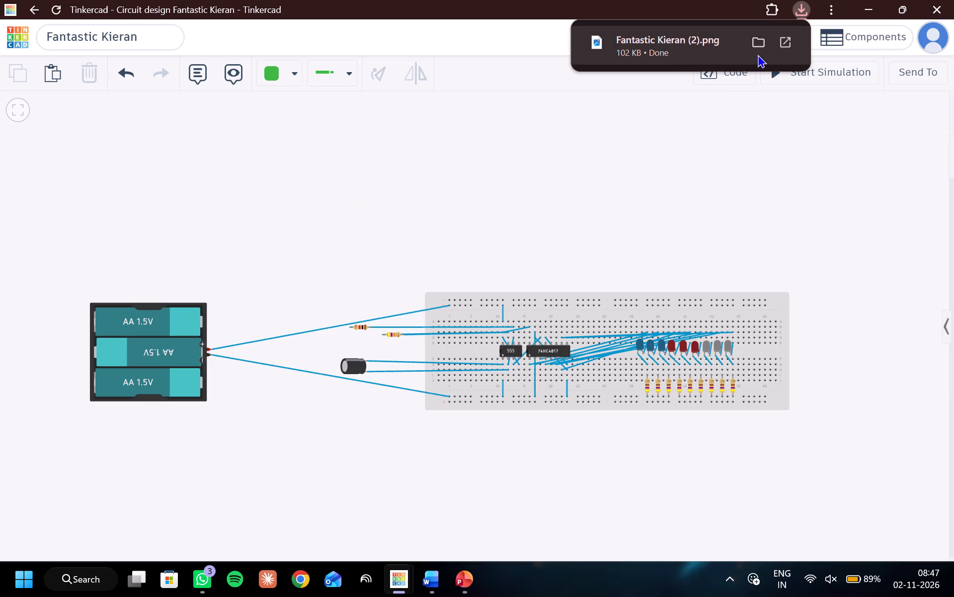
pyautogui.click(867, 5)
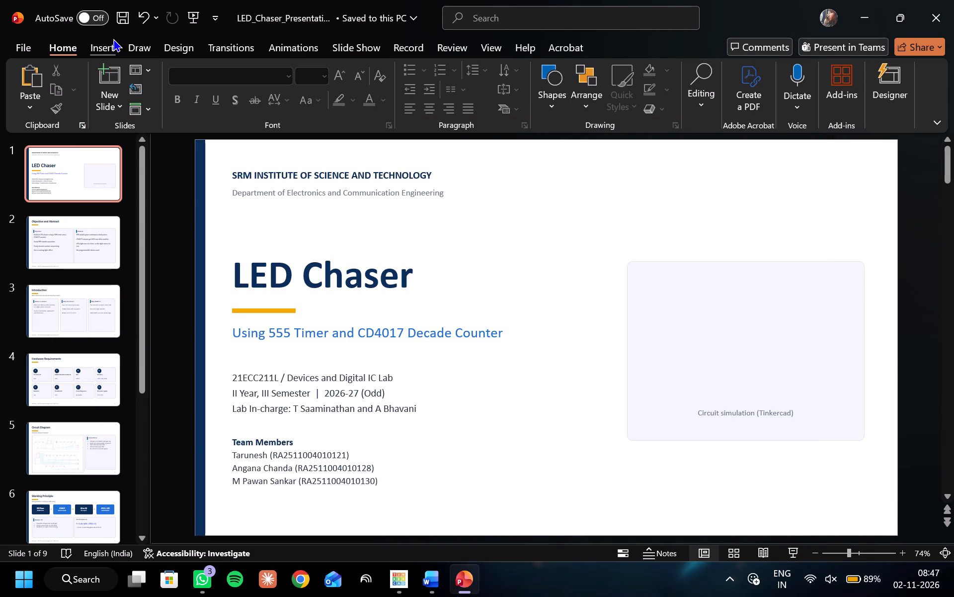
# Insert the picture Fantastic Kieran (2) from the Downloads folder on the title slide.
pyautogui.click(102, 47)
pyautogui.click(116, 103)
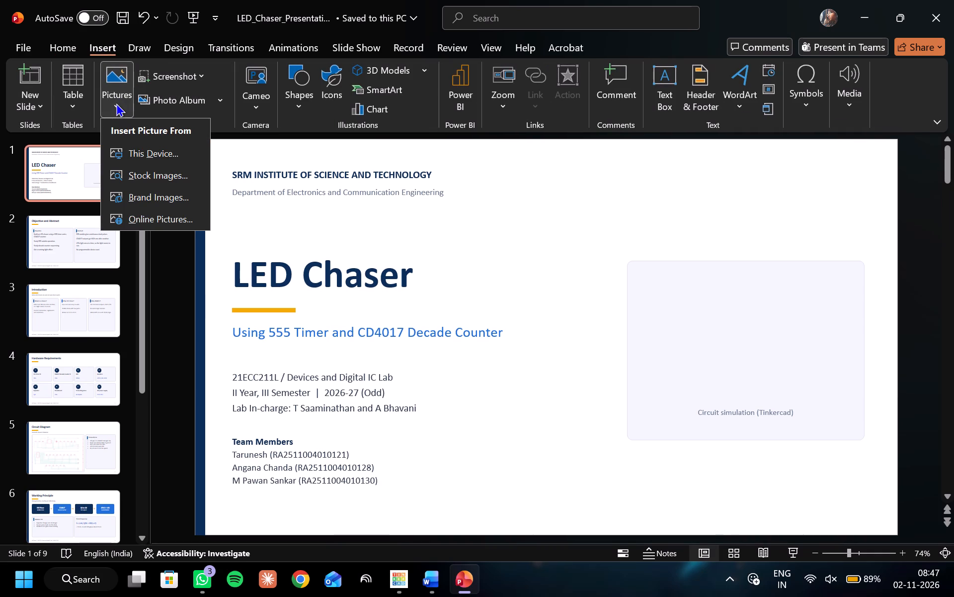
pyautogui.click(126, 147)
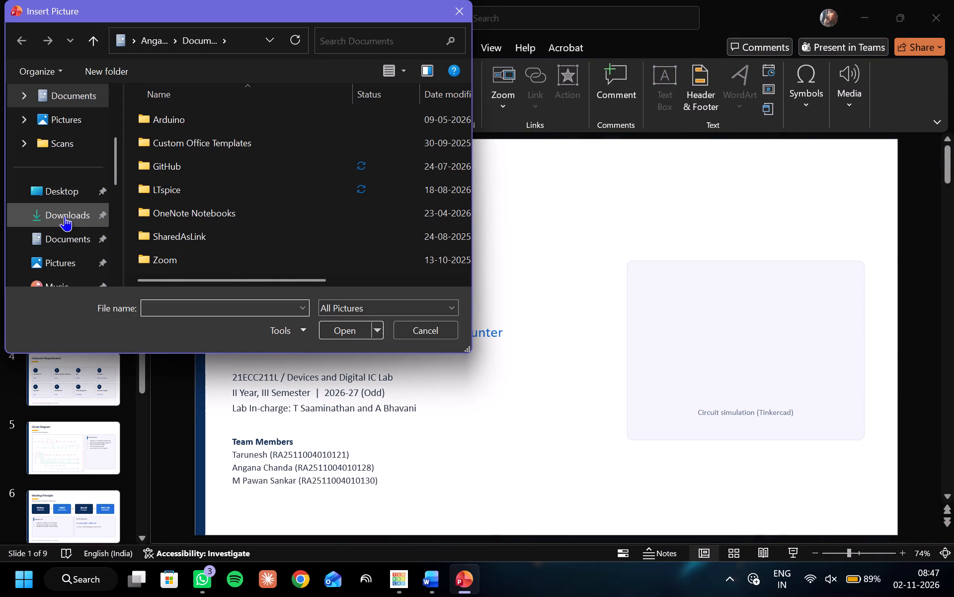
pyautogui.click(65, 216)
pyautogui.click(185, 177)
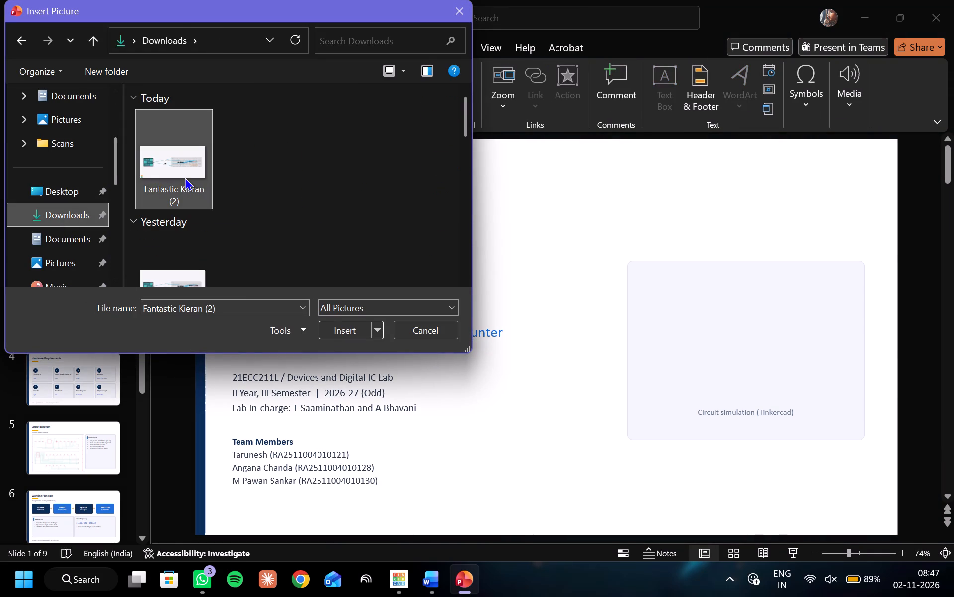
pyautogui.click(334, 328)
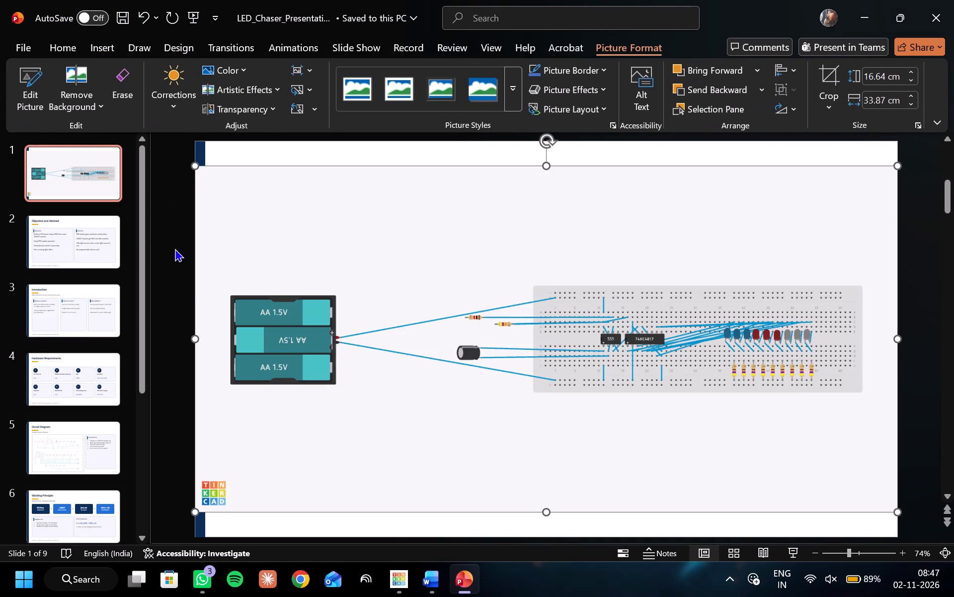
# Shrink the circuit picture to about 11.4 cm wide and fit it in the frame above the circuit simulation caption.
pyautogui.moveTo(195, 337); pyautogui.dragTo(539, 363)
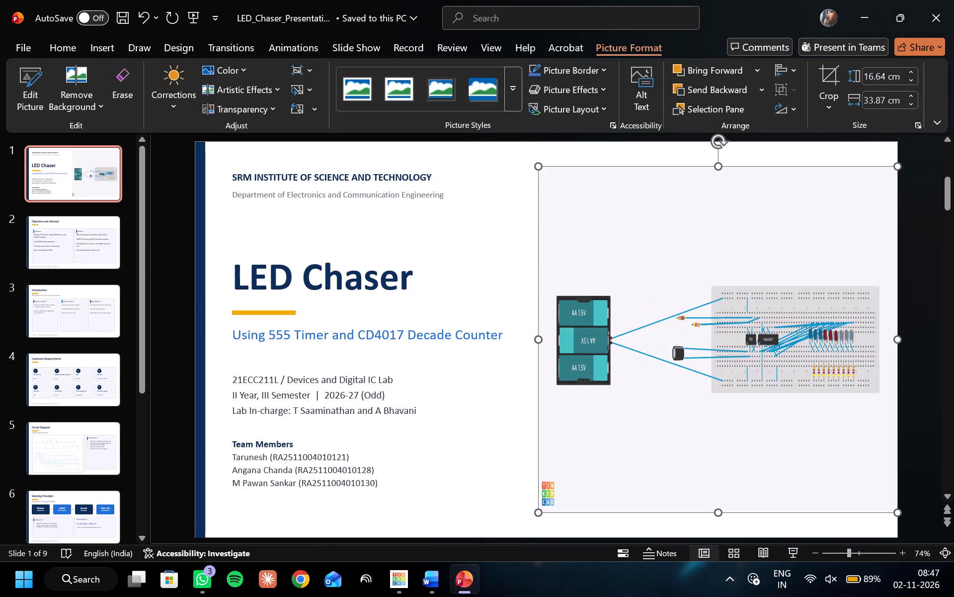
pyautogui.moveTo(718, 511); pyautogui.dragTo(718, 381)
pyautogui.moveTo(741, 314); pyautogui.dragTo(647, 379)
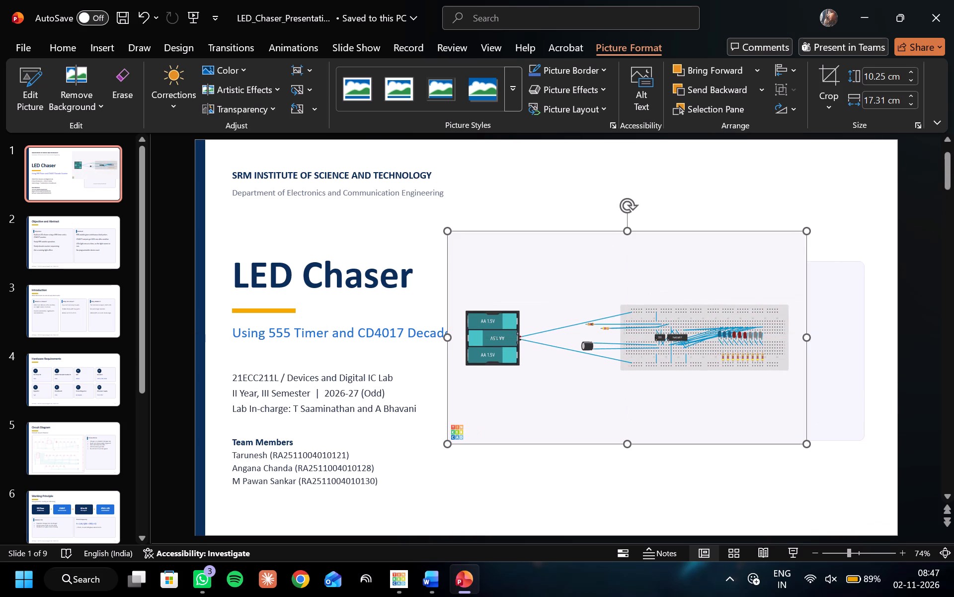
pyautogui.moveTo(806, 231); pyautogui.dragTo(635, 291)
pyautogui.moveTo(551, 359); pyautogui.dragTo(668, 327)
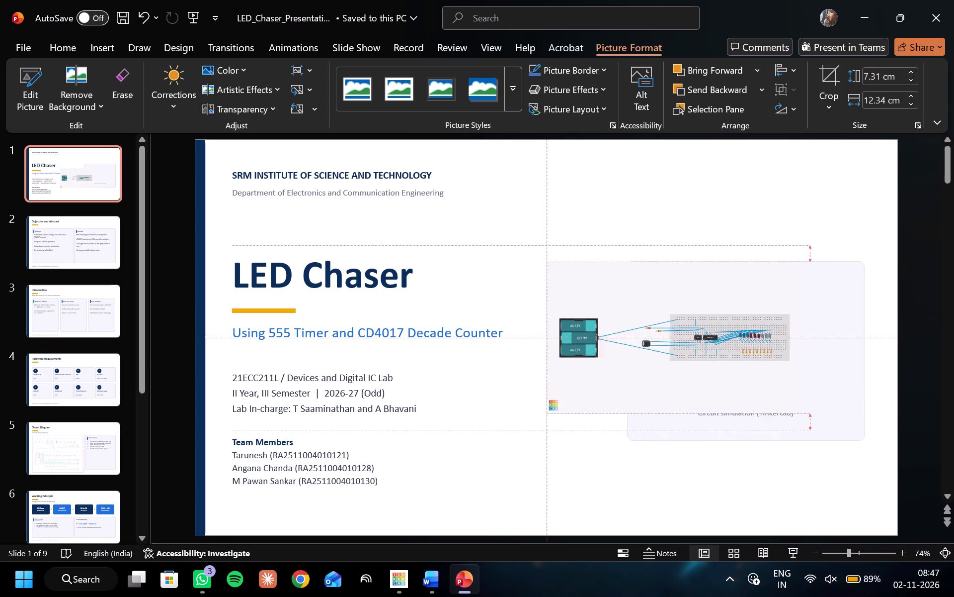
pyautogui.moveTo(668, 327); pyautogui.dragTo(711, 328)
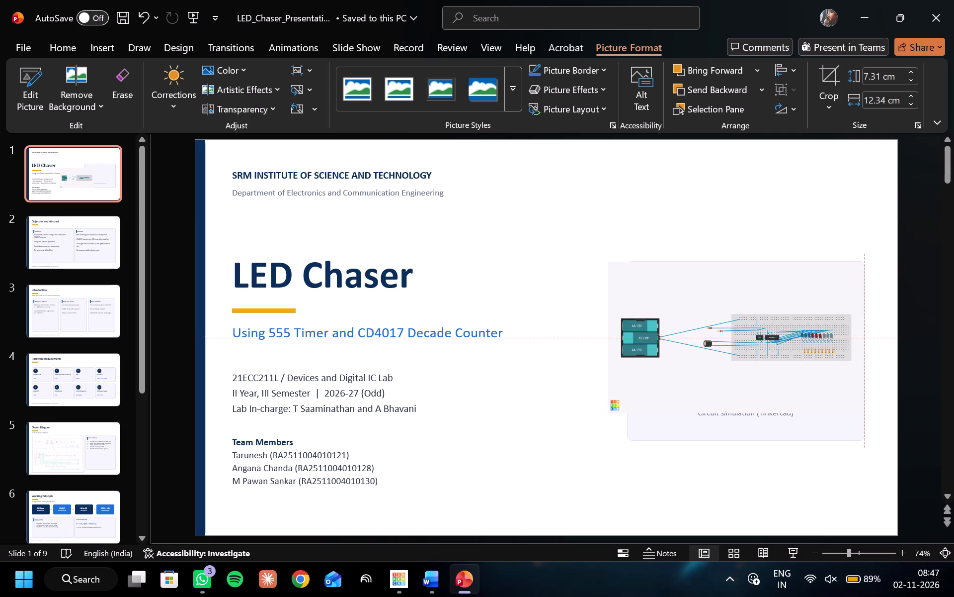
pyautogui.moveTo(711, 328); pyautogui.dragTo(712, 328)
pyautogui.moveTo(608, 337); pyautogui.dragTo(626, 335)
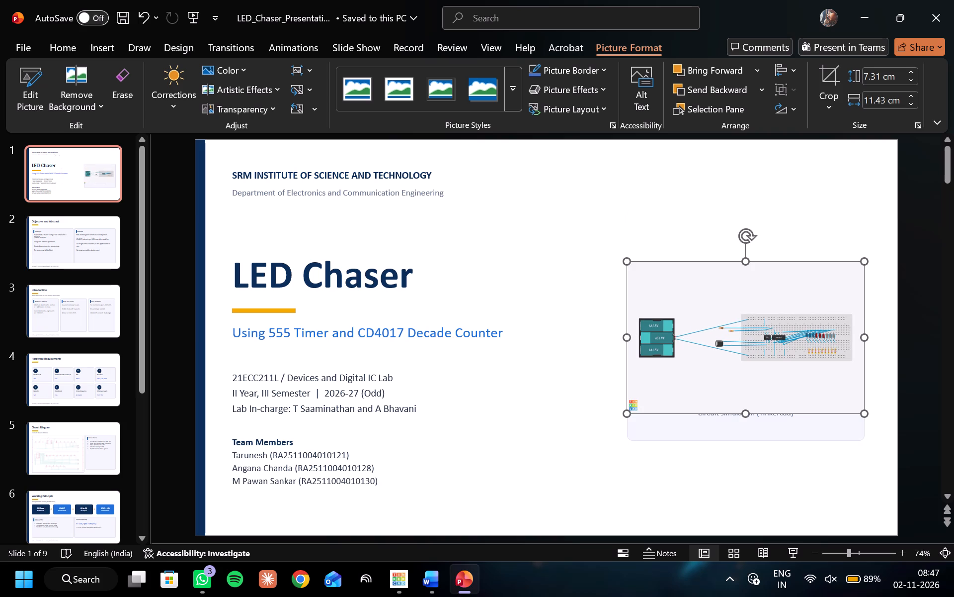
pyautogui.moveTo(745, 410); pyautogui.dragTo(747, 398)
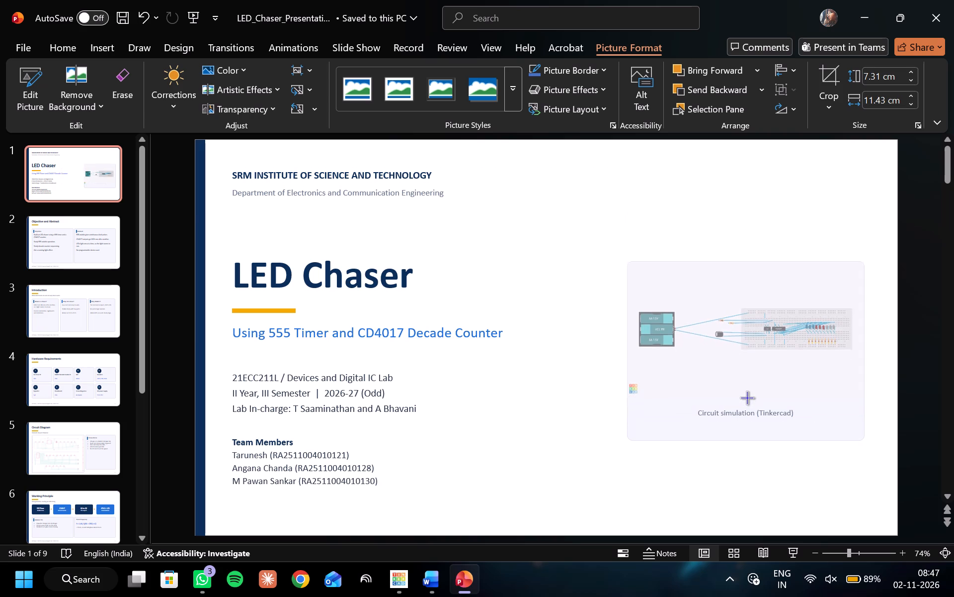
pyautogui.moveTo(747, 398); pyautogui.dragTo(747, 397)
# Try to delete the Circuit simulation (Tinkercad) caption beneath the circuit picture.
pyautogui.click(725, 416)
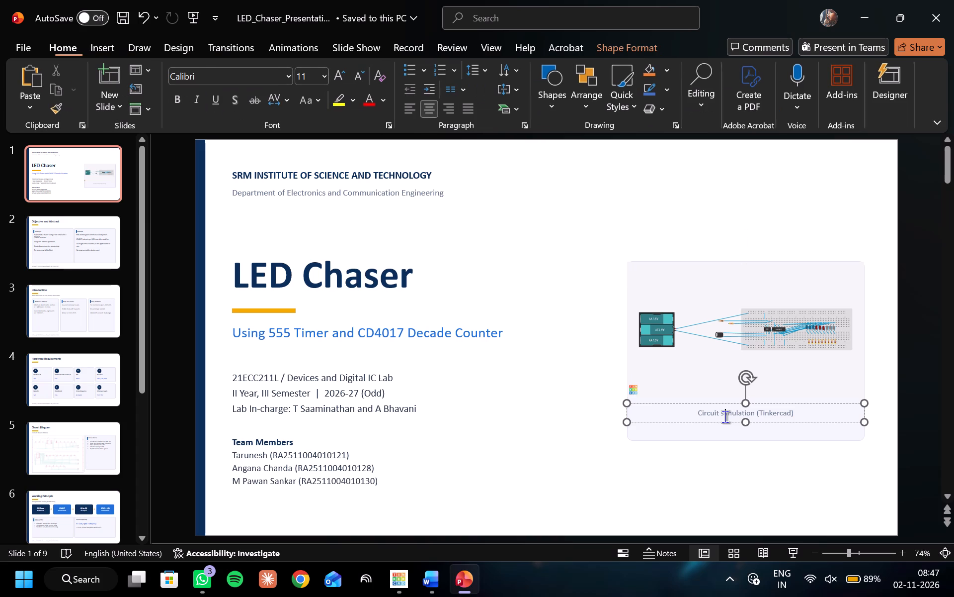
pyautogui.press('Delete')
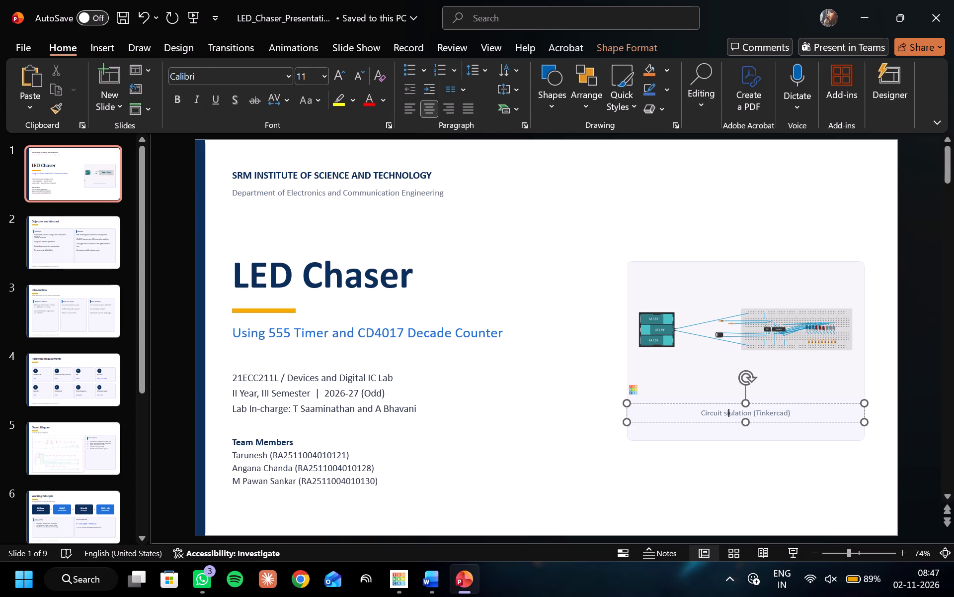
# Stretch the circuit picture to the slide's full height, from the end of the subtitle to the slide's right edge, covering the frame and caption.
pyautogui.click(763, 351)
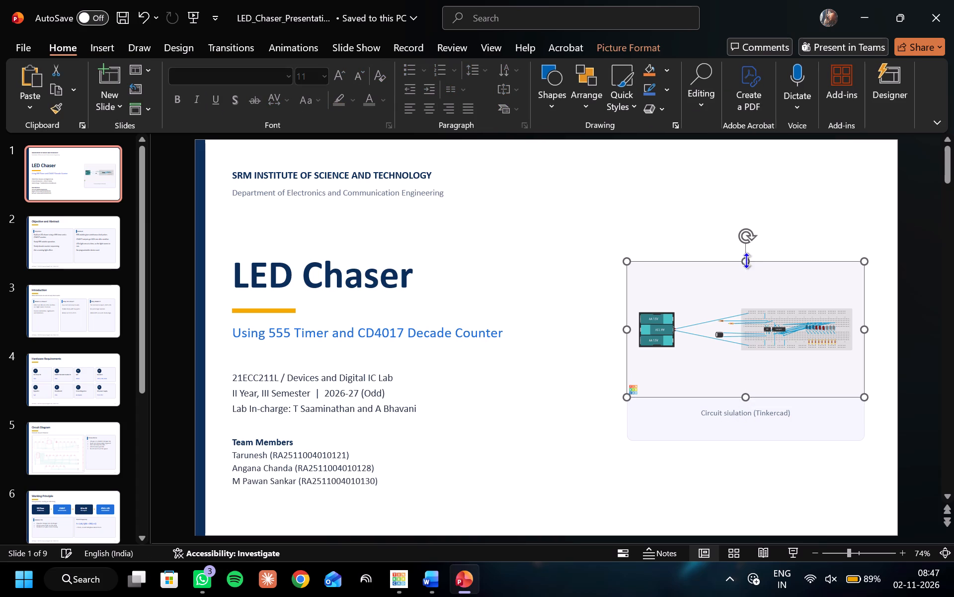
pyautogui.moveTo(746, 260); pyautogui.dragTo(747, 137)
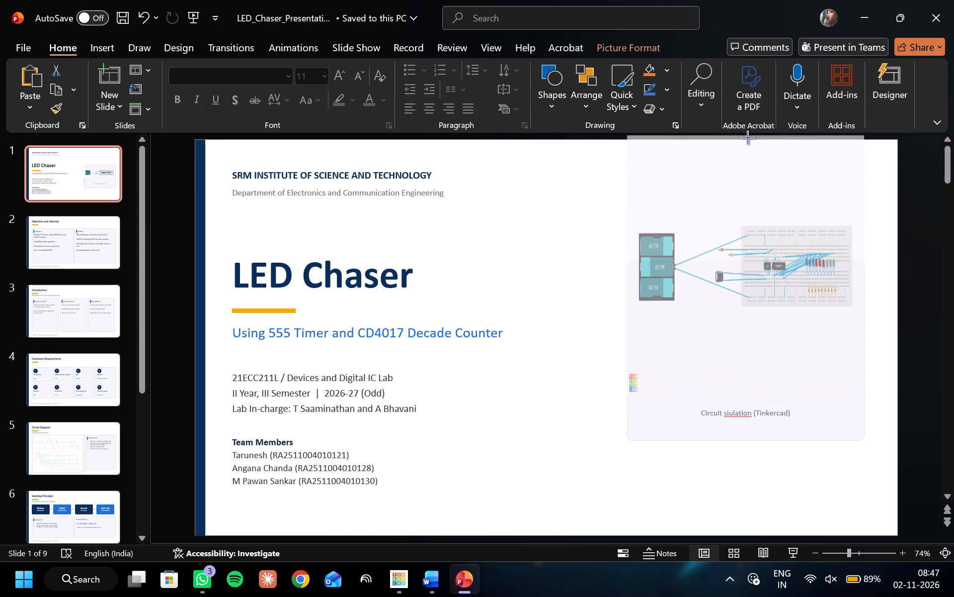
pyautogui.moveTo(747, 137); pyautogui.dragTo(746, 141)
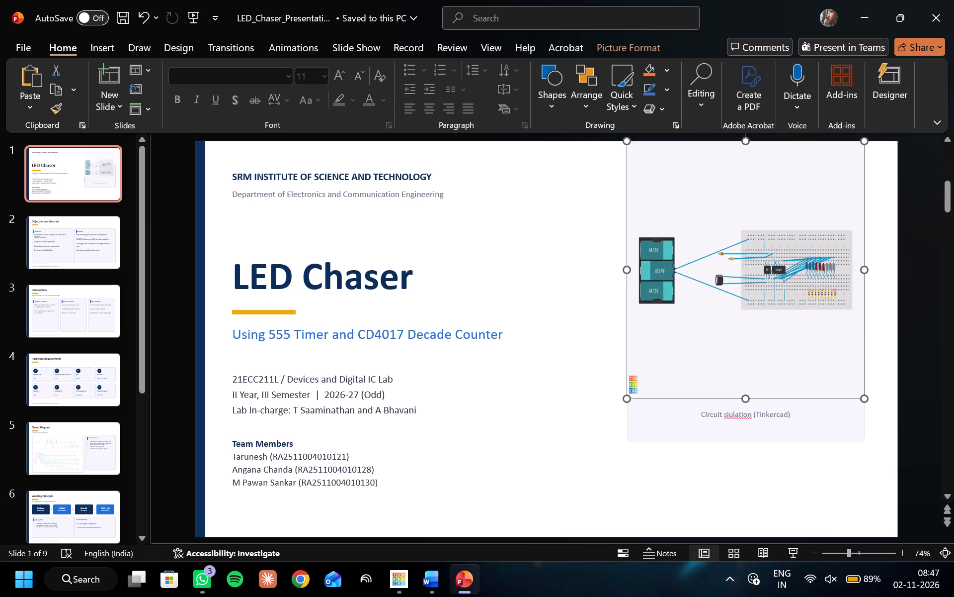
pyautogui.moveTo(862, 271); pyautogui.dragTo(894, 270)
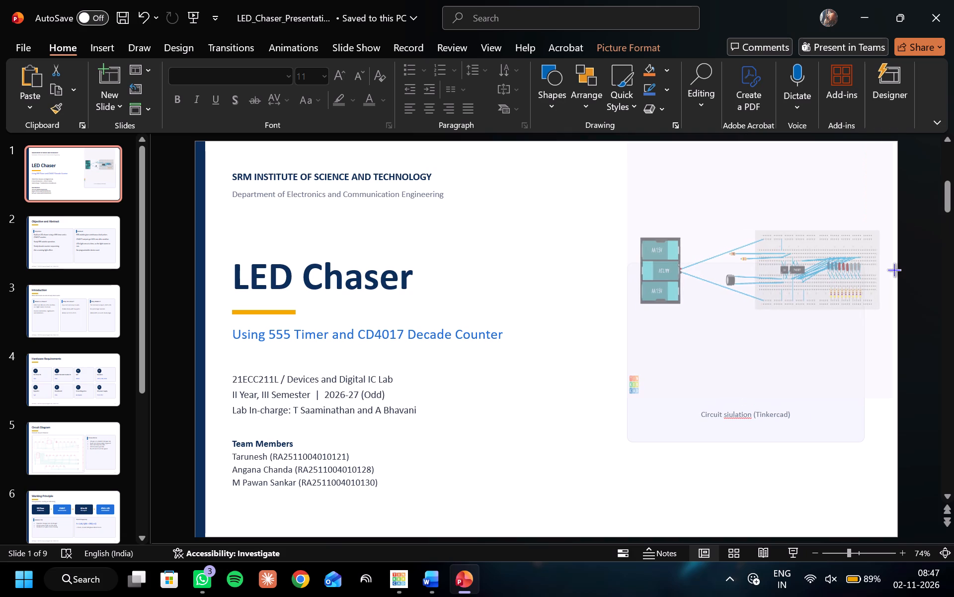
pyautogui.moveTo(894, 270); pyautogui.dragTo(900, 270)
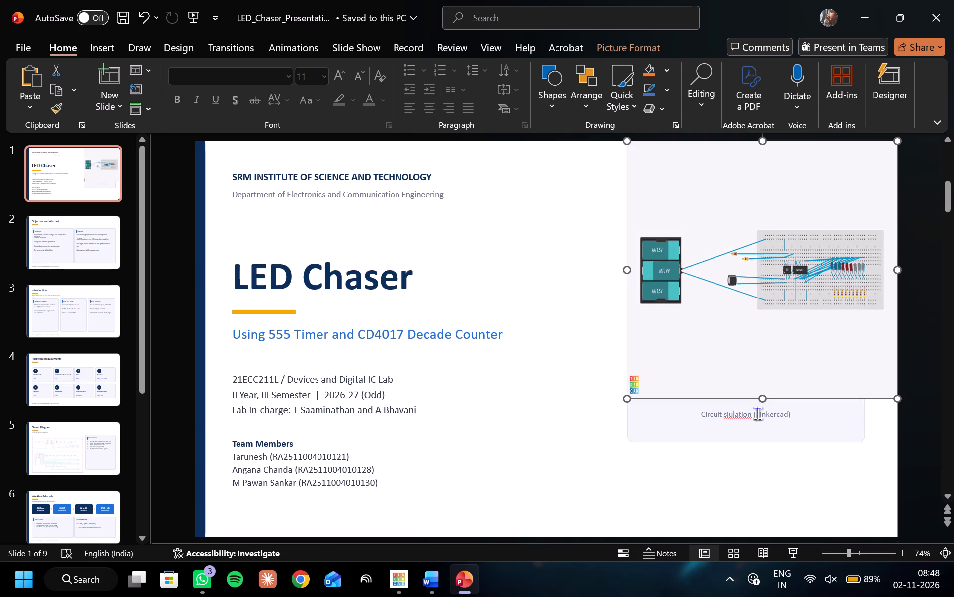
pyautogui.moveTo(762, 398); pyautogui.dragTo(761, 520)
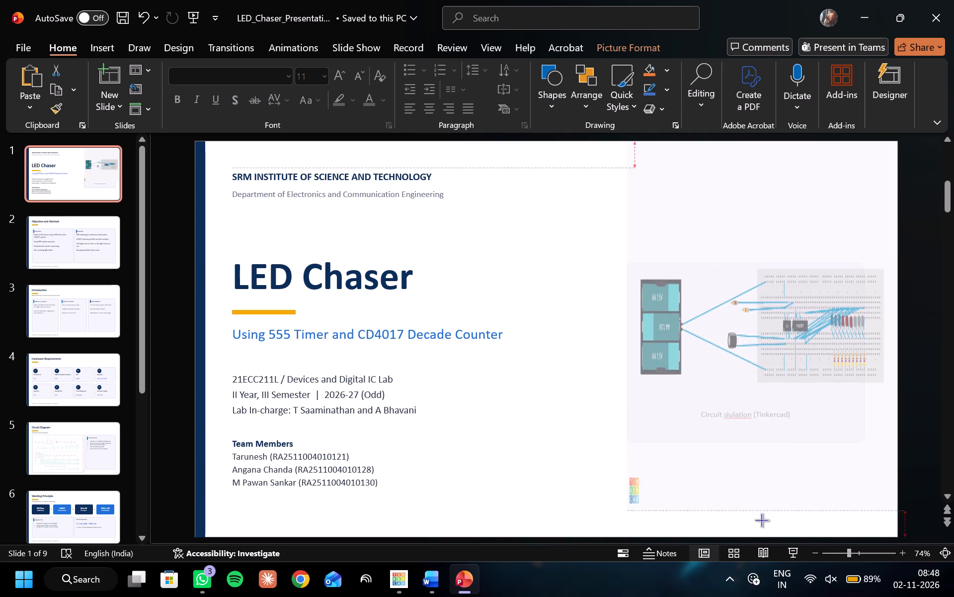
pyautogui.moveTo(761, 520); pyautogui.dragTo(762, 535)
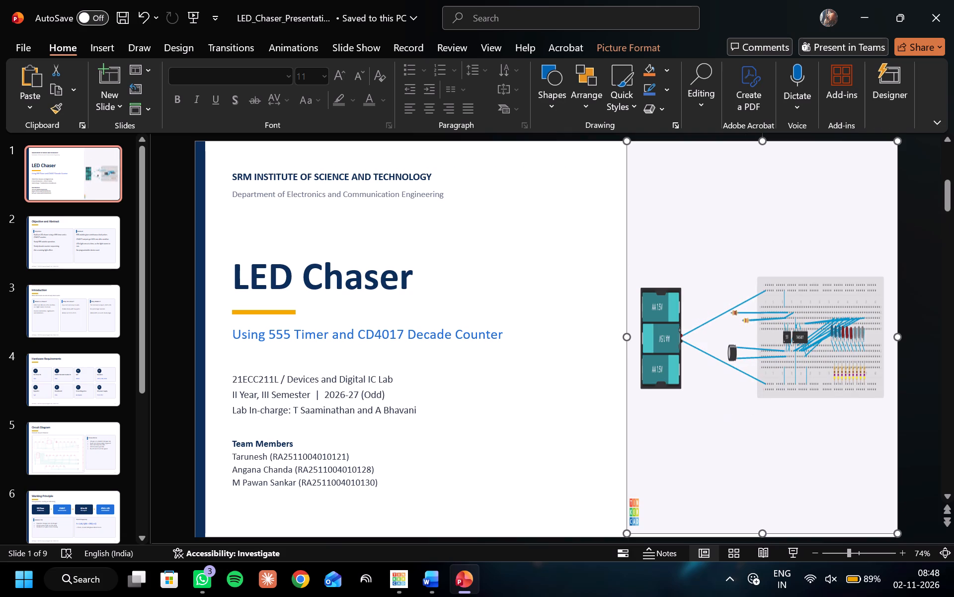
pyautogui.moveTo(628, 340); pyautogui.dragTo(534, 356)
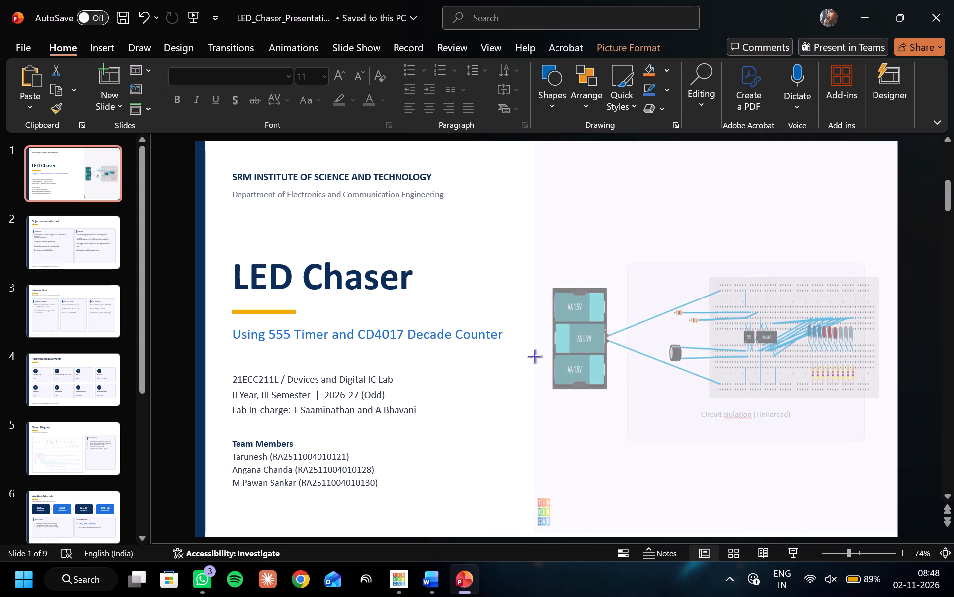
pyautogui.moveTo(534, 356); pyautogui.dragTo(511, 362)
pyautogui.click(458, 407)
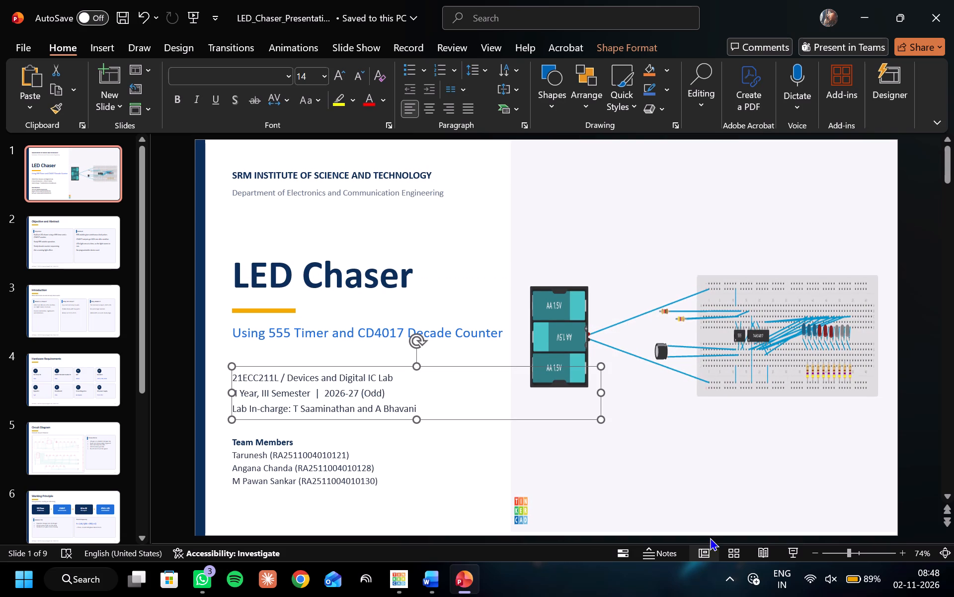
pyautogui.click(925, 450)
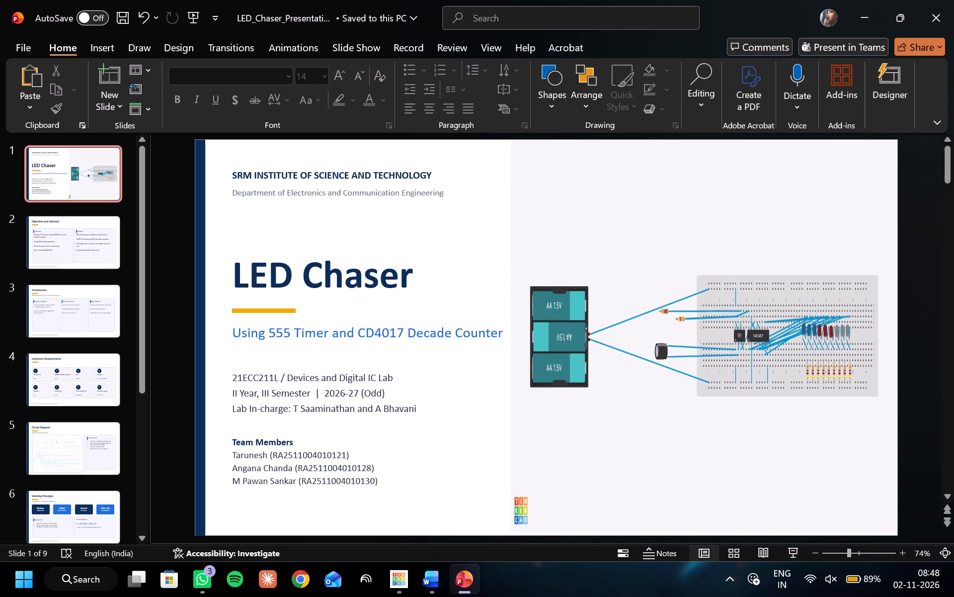
# Check Designer for design ideas for the title slide, and close it.
pyautogui.click(885, 82)
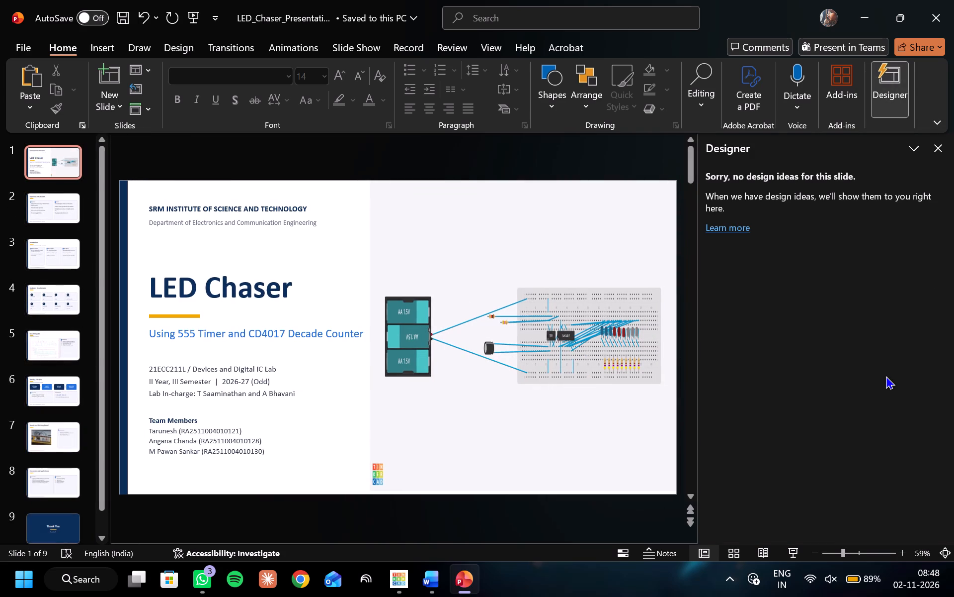
pyautogui.click(942, 143)
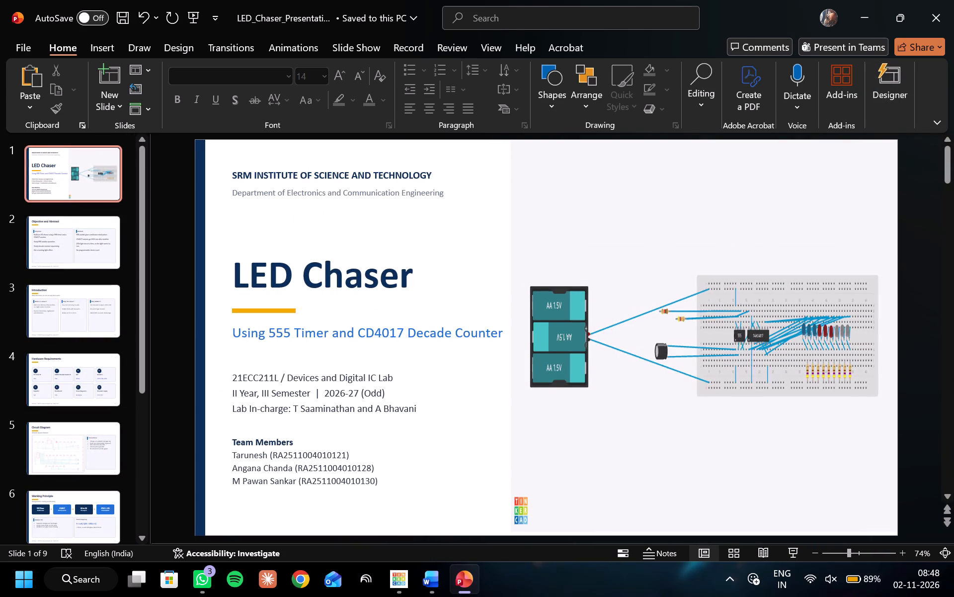
# Crop the title slide's circuit picture from the bottom to about 14.8 cm high, cutting off the Tinkercad logo, and trim blank space off its top.
pyautogui.click(754, 289)
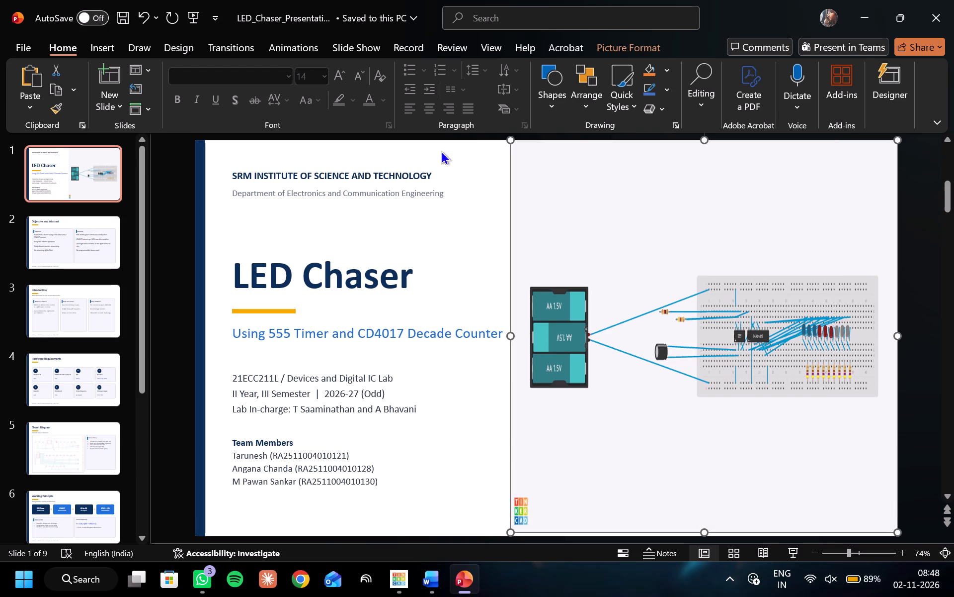
pyautogui.click(650, 54)
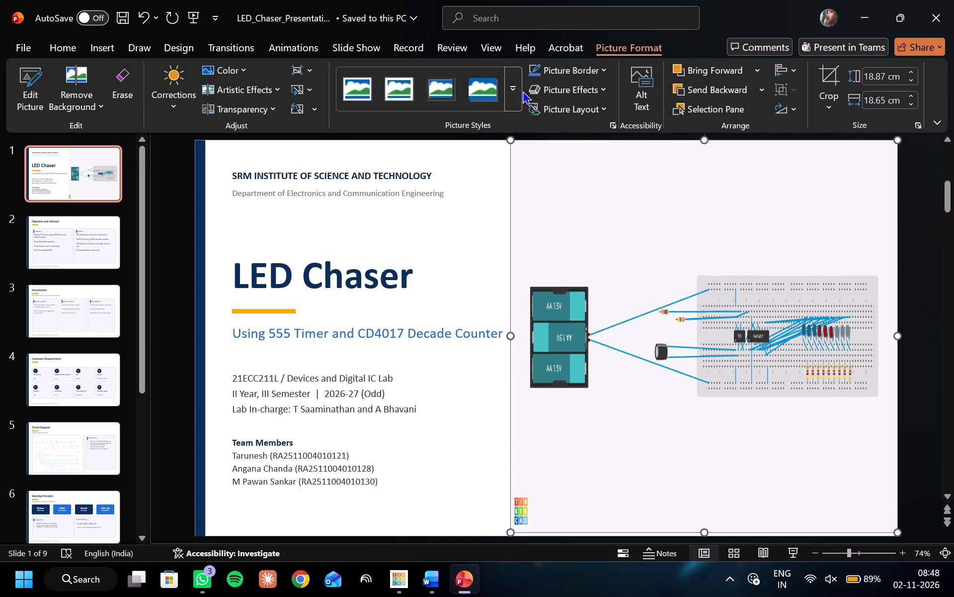
pyautogui.click(822, 105)
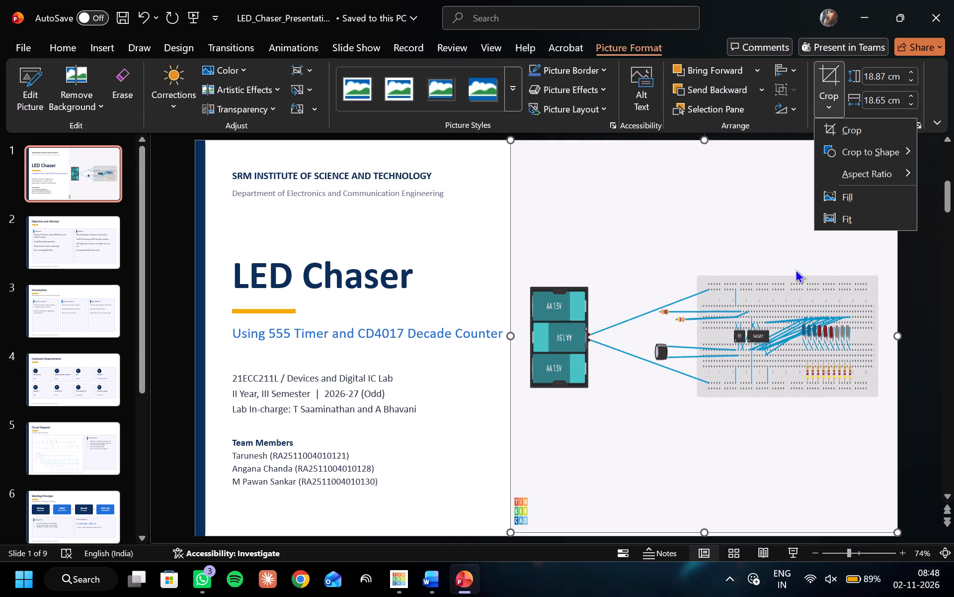
pyautogui.click(865, 134)
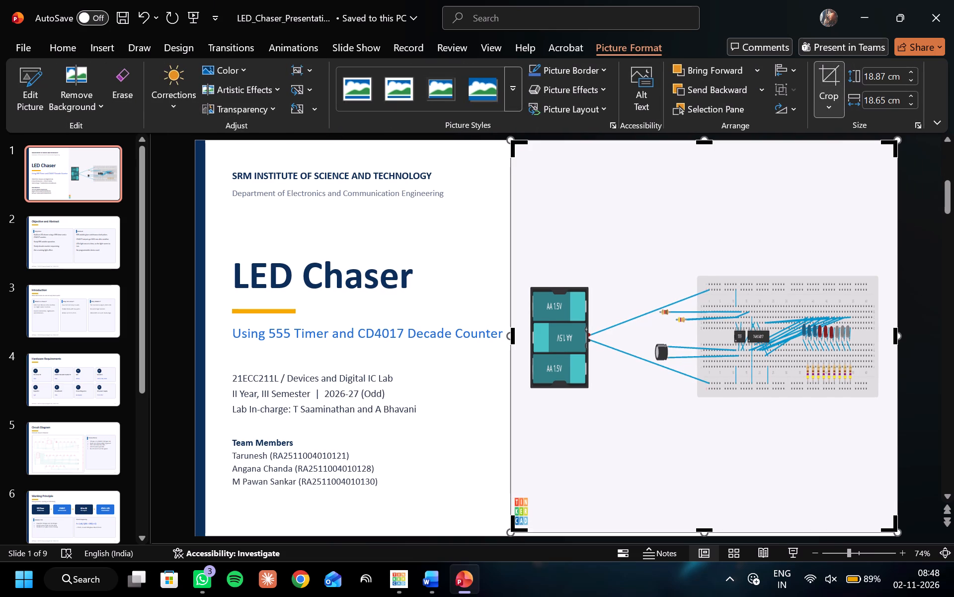
pyautogui.moveTo(700, 529); pyautogui.dragTo(715, 458)
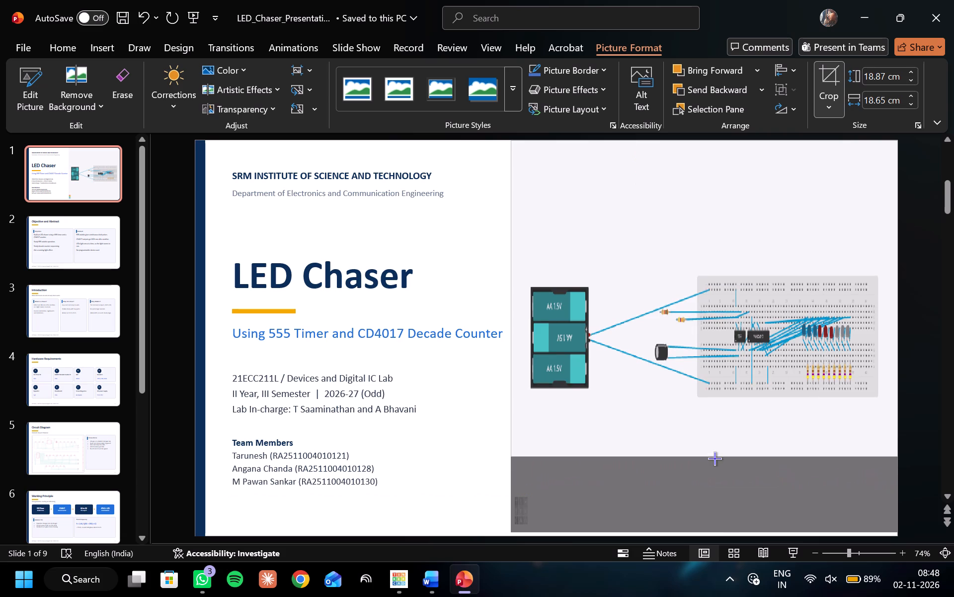
pyautogui.moveTo(715, 458); pyautogui.dragTo(718, 447)
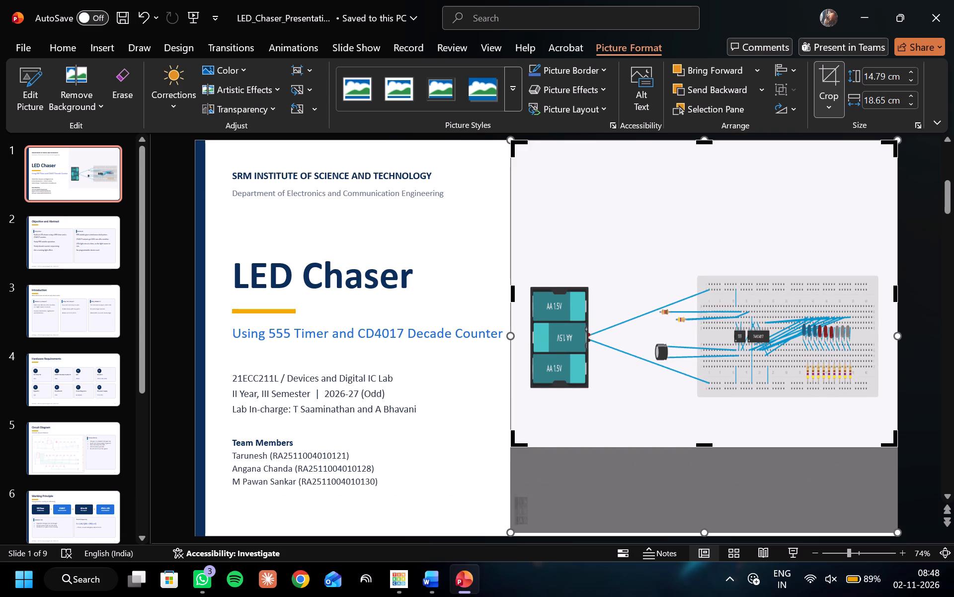
pyautogui.moveTo(701, 144); pyautogui.dragTo(699, 184)
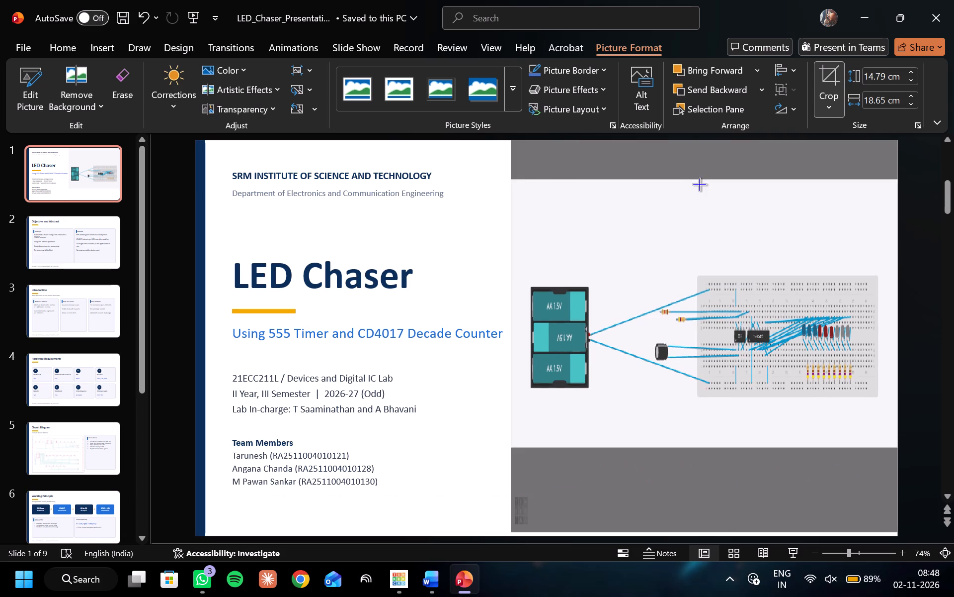
# Crop the blank space off the circuit picture's top and both sides to about 9.53 cm high by 17.47 cm wide.
pyautogui.moveTo(699, 184); pyautogui.dragTo(697, 249)
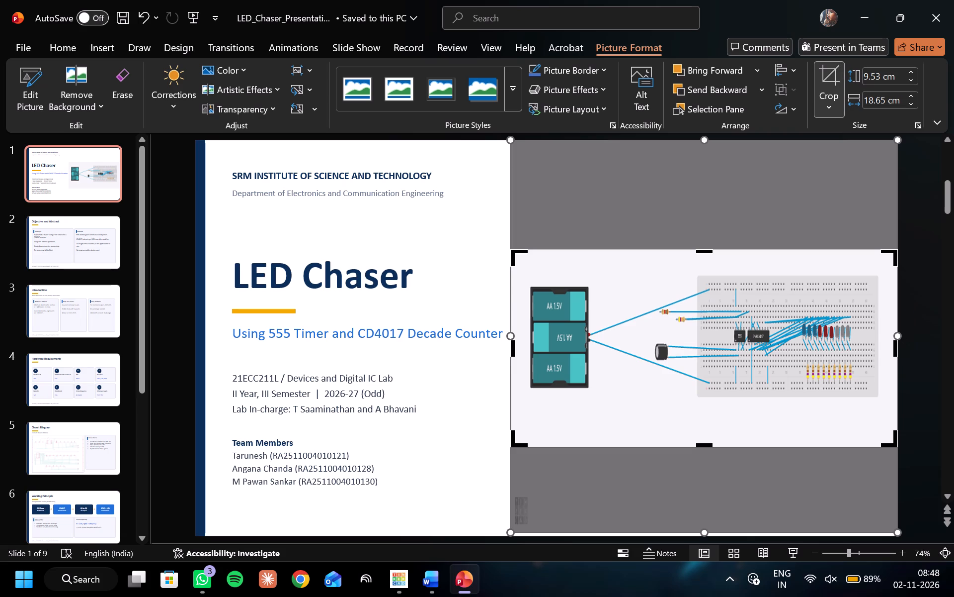
pyautogui.moveTo(897, 346); pyautogui.dragTo(885, 348)
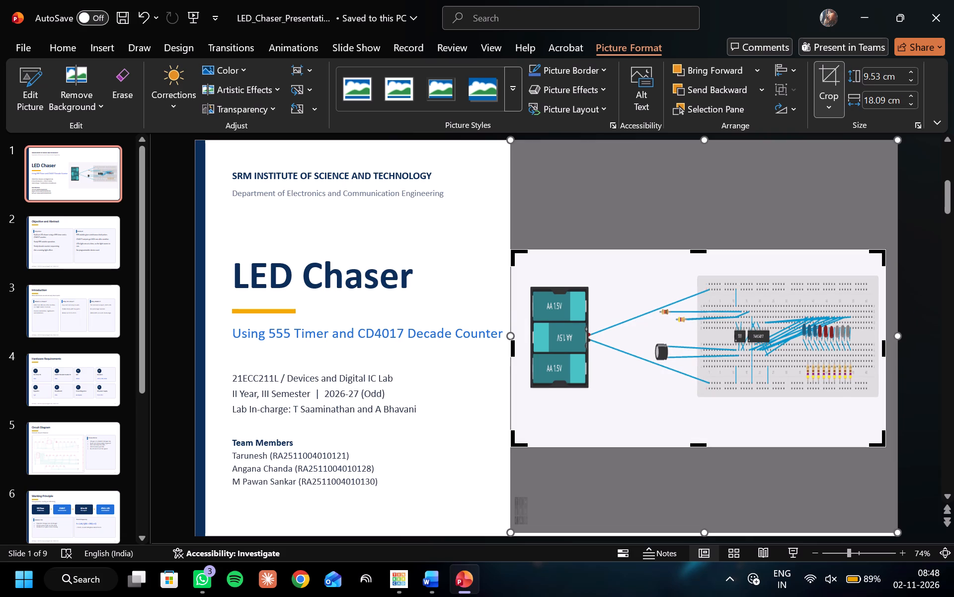
pyautogui.moveTo(512, 345); pyautogui.dragTo(522, 345)
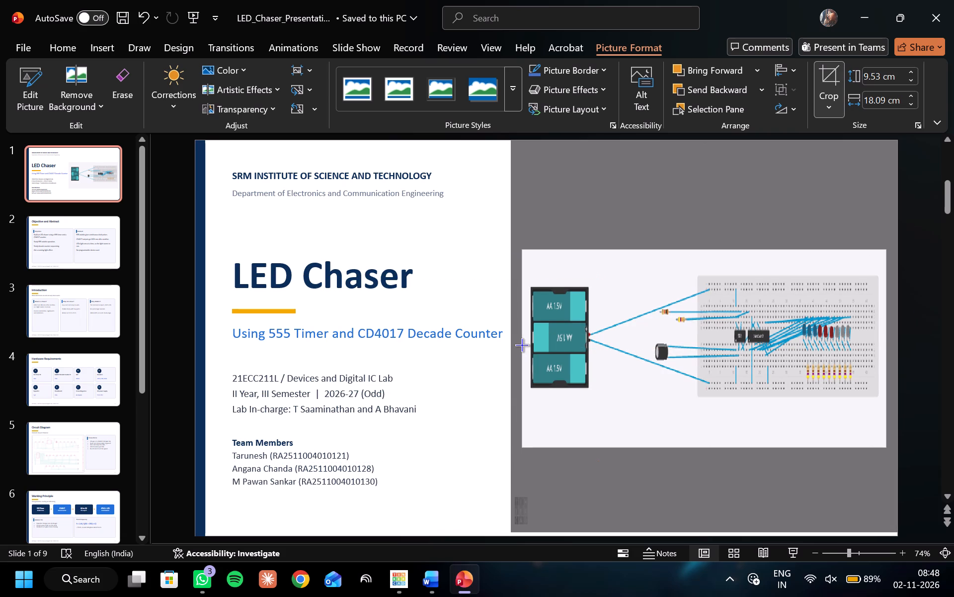
pyautogui.moveTo(522, 345); pyautogui.dragTo(524, 344)
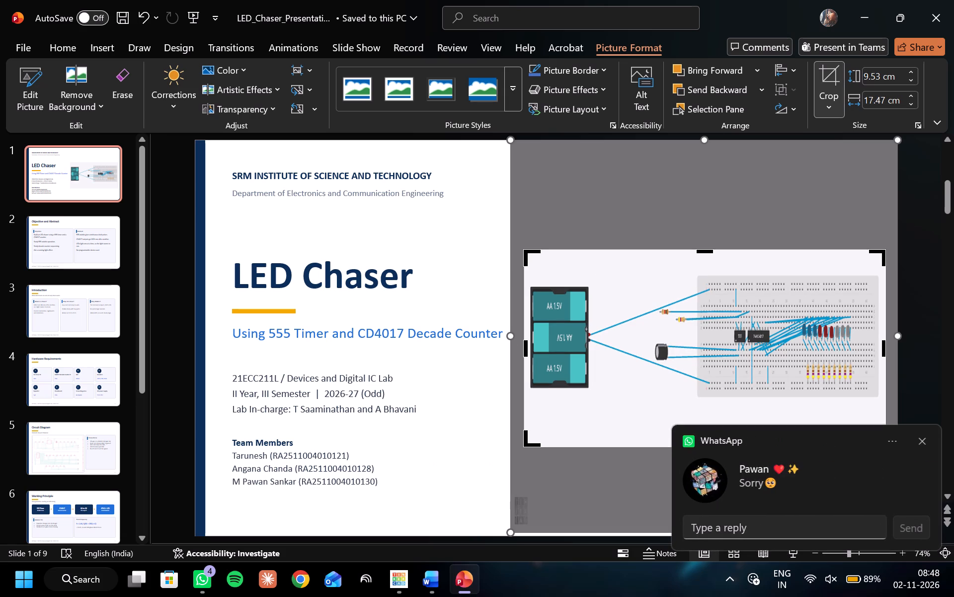
pyautogui.press('Return')
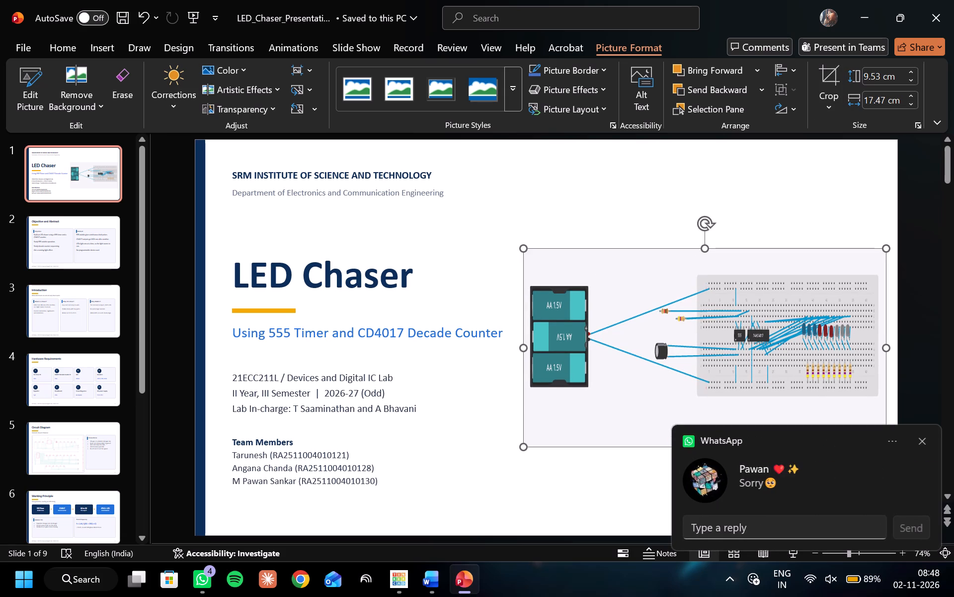
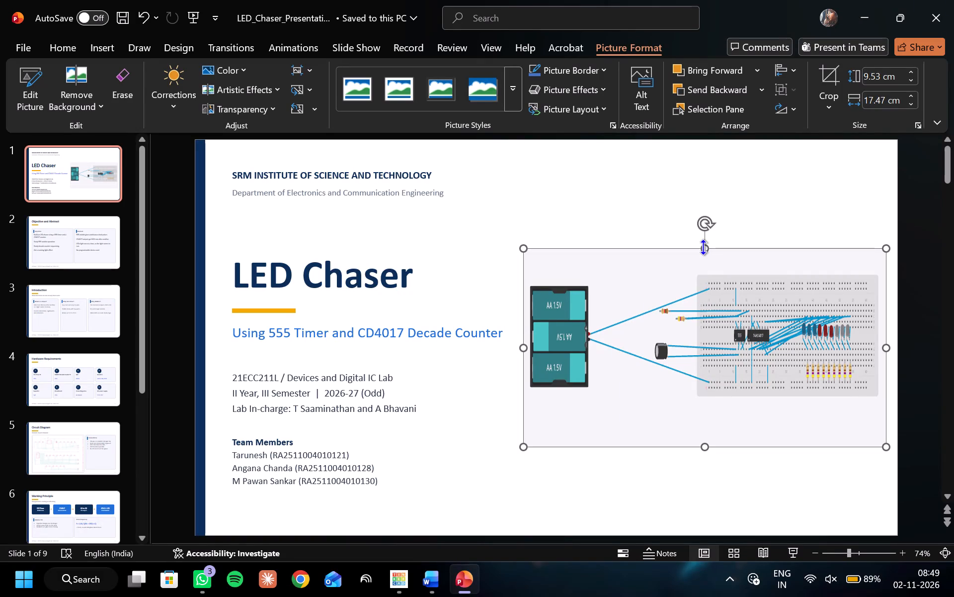
# Enlarge the title slide's circuit picture to about 15.4 cm high and 18.6 cm wide, extending it upward, downward and toward the subtitle.
pyautogui.moveTo(703, 247); pyautogui.dragTo(715, 189)
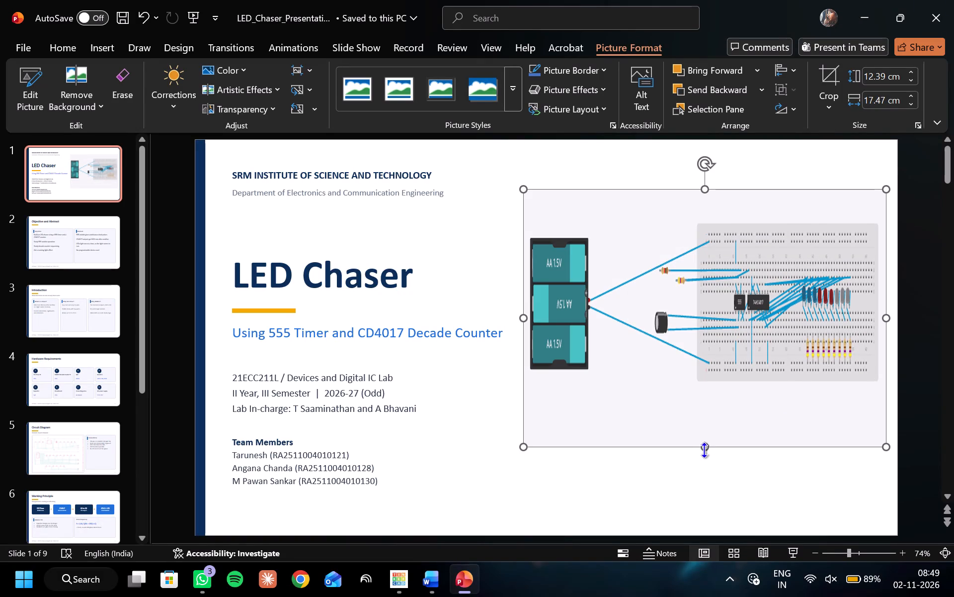
pyautogui.moveTo(705, 450); pyautogui.dragTo(708, 512)
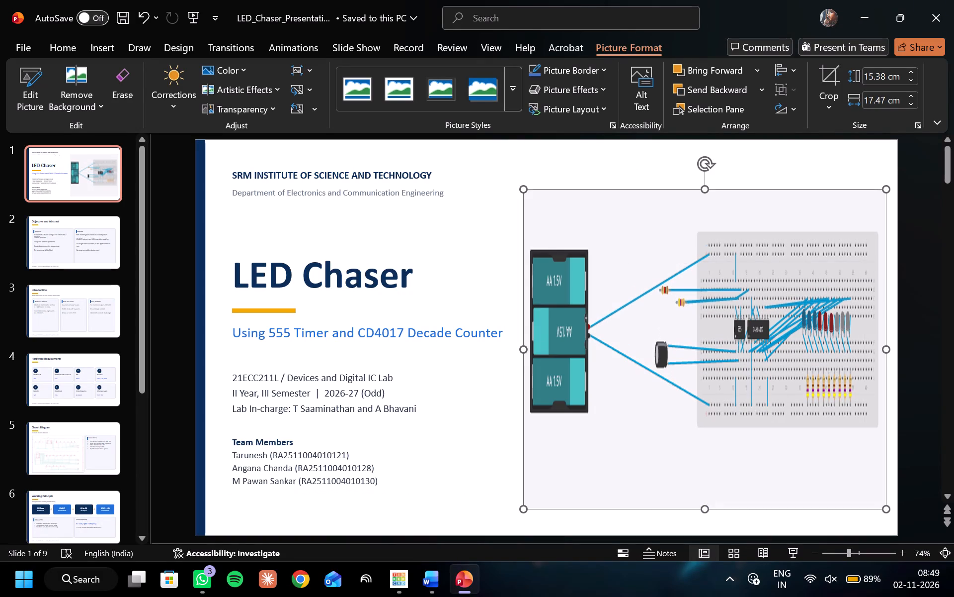
pyautogui.moveTo(523, 349); pyautogui.dragTo(494, 349)
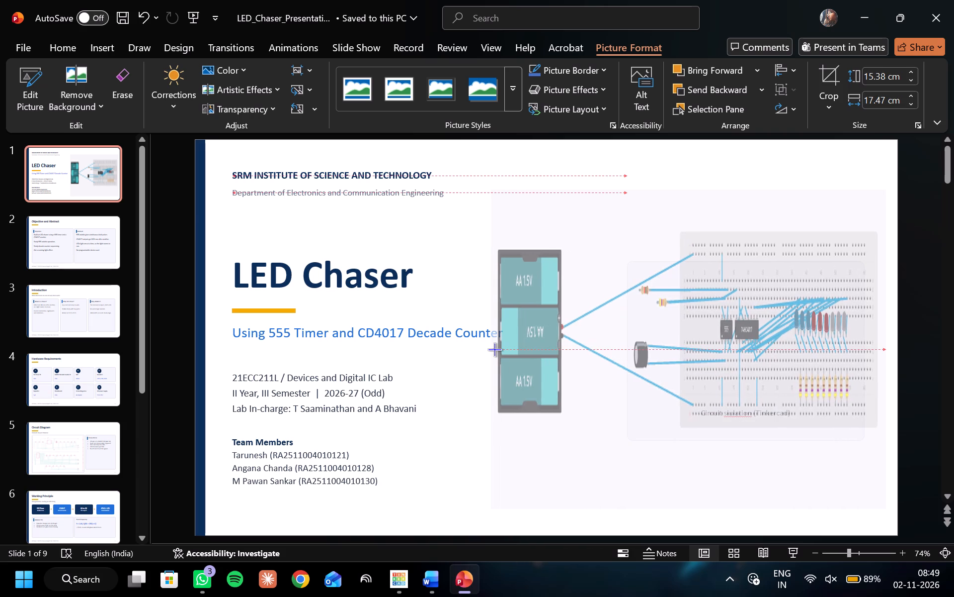
pyautogui.moveTo(494, 349); pyautogui.dragTo(500, 349)
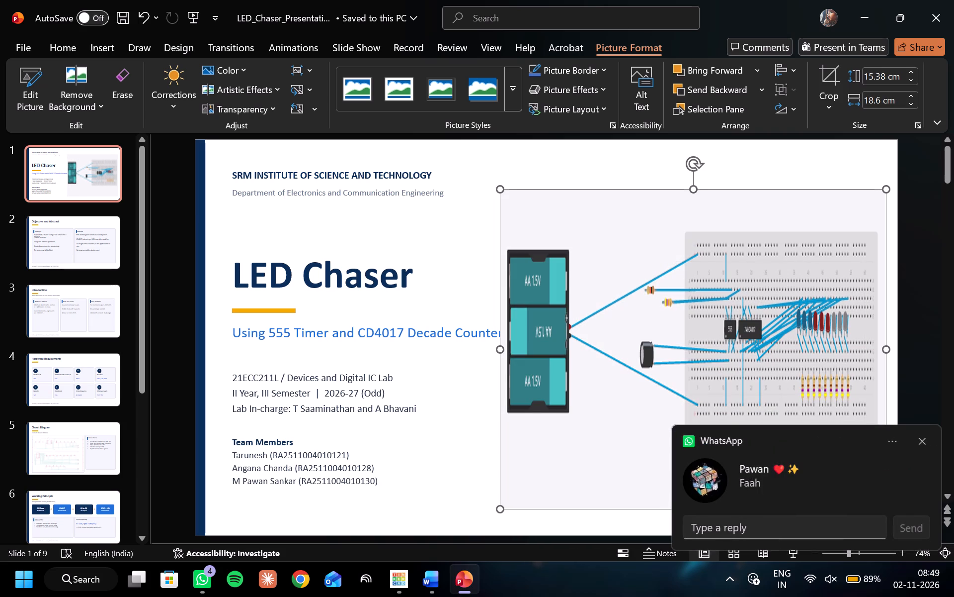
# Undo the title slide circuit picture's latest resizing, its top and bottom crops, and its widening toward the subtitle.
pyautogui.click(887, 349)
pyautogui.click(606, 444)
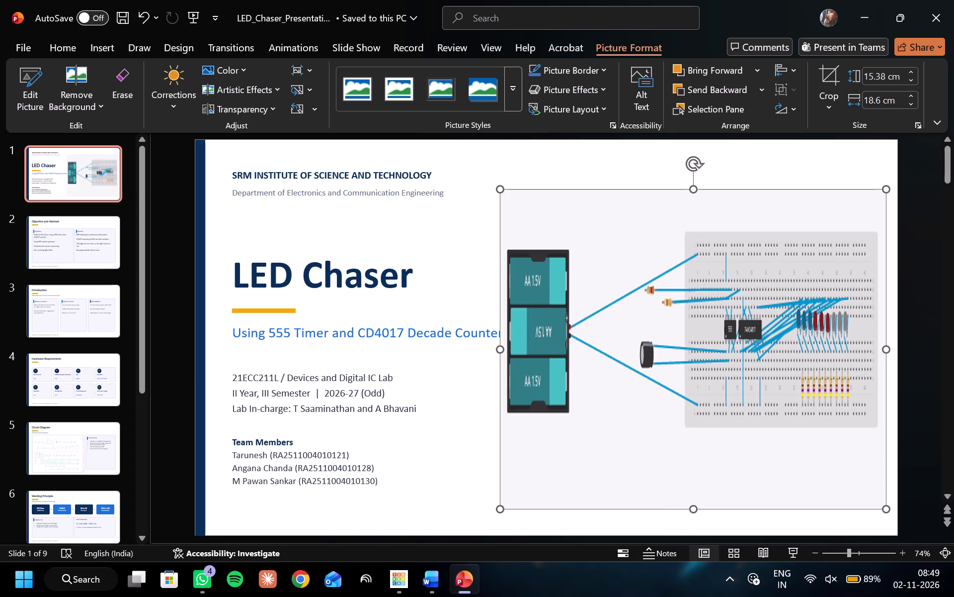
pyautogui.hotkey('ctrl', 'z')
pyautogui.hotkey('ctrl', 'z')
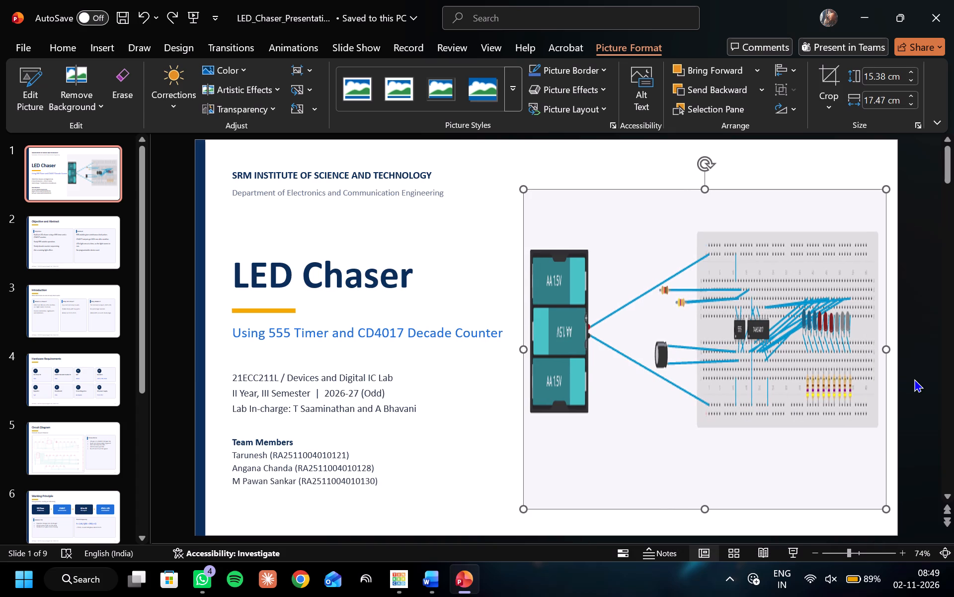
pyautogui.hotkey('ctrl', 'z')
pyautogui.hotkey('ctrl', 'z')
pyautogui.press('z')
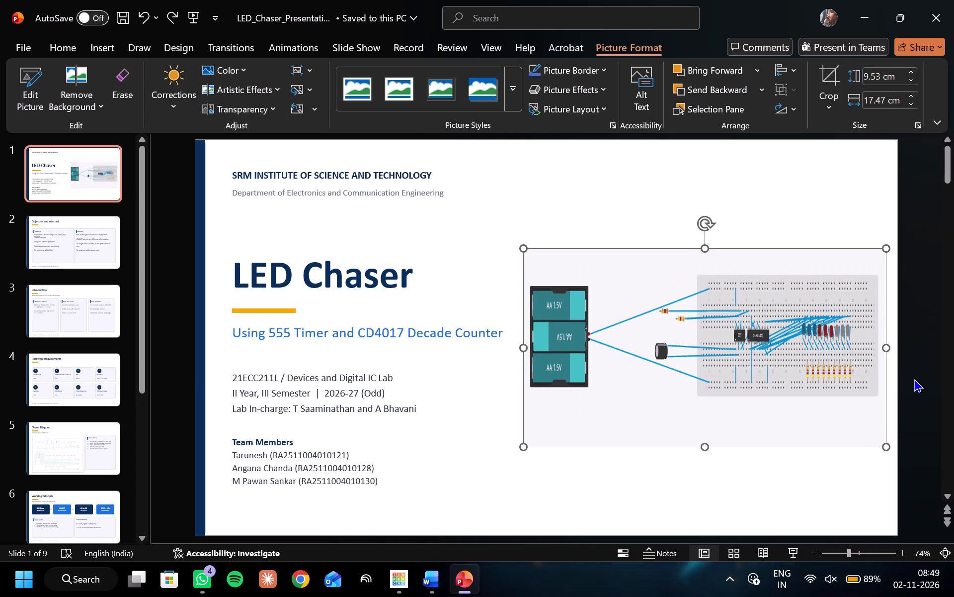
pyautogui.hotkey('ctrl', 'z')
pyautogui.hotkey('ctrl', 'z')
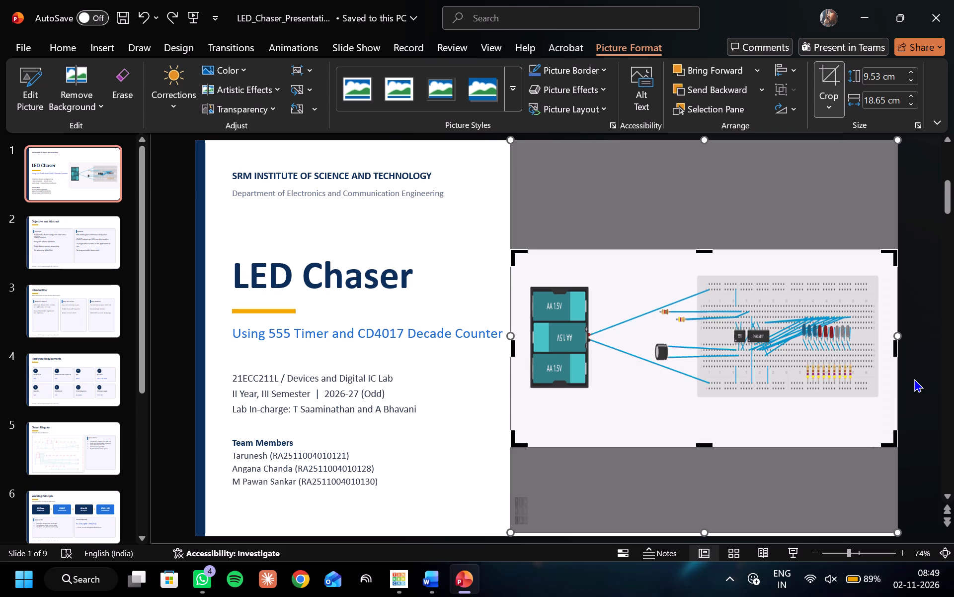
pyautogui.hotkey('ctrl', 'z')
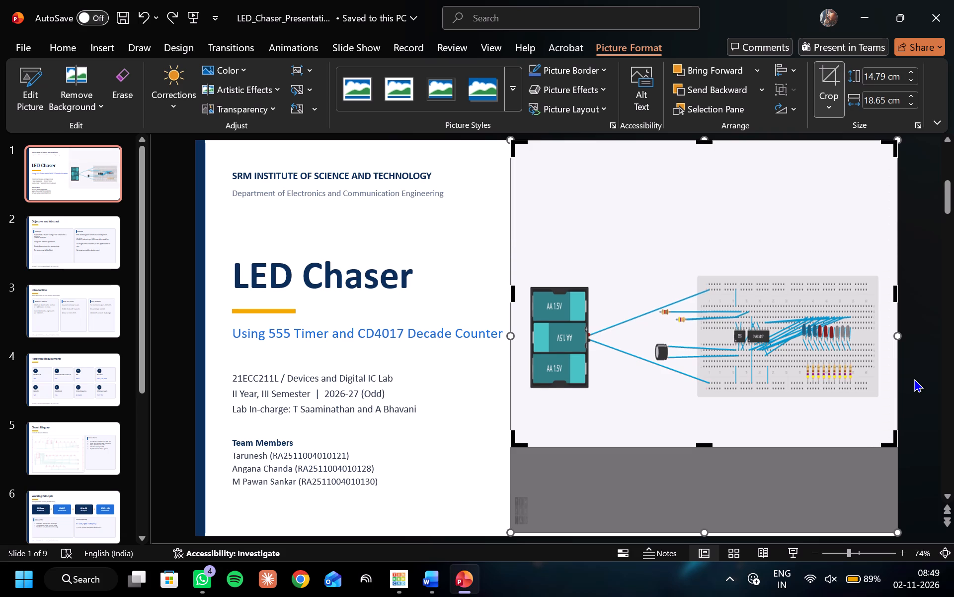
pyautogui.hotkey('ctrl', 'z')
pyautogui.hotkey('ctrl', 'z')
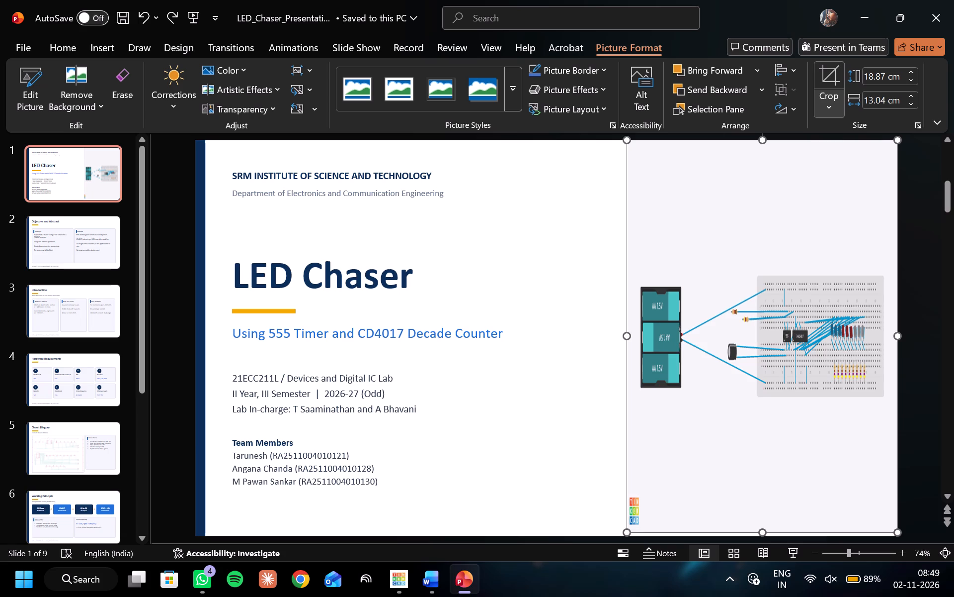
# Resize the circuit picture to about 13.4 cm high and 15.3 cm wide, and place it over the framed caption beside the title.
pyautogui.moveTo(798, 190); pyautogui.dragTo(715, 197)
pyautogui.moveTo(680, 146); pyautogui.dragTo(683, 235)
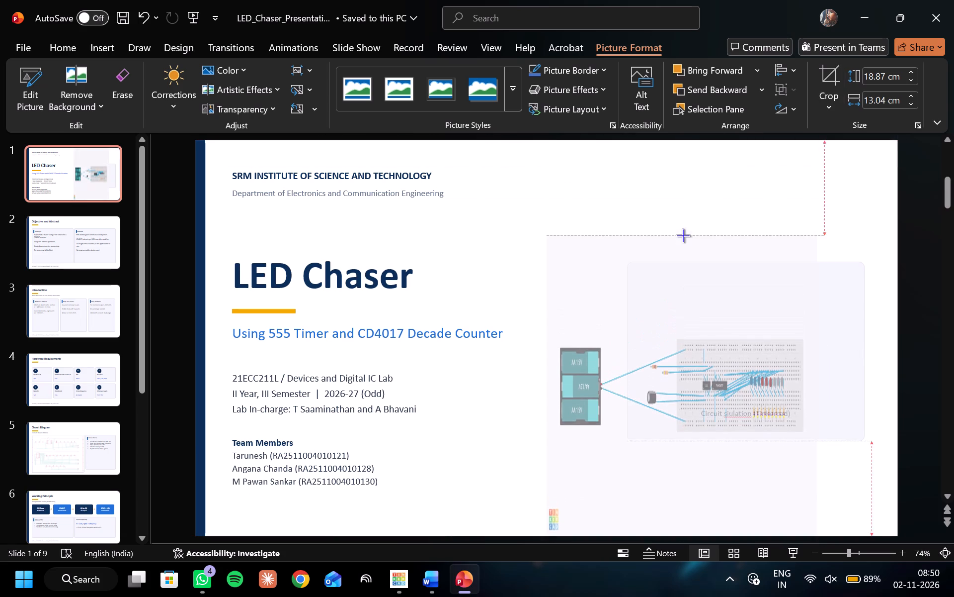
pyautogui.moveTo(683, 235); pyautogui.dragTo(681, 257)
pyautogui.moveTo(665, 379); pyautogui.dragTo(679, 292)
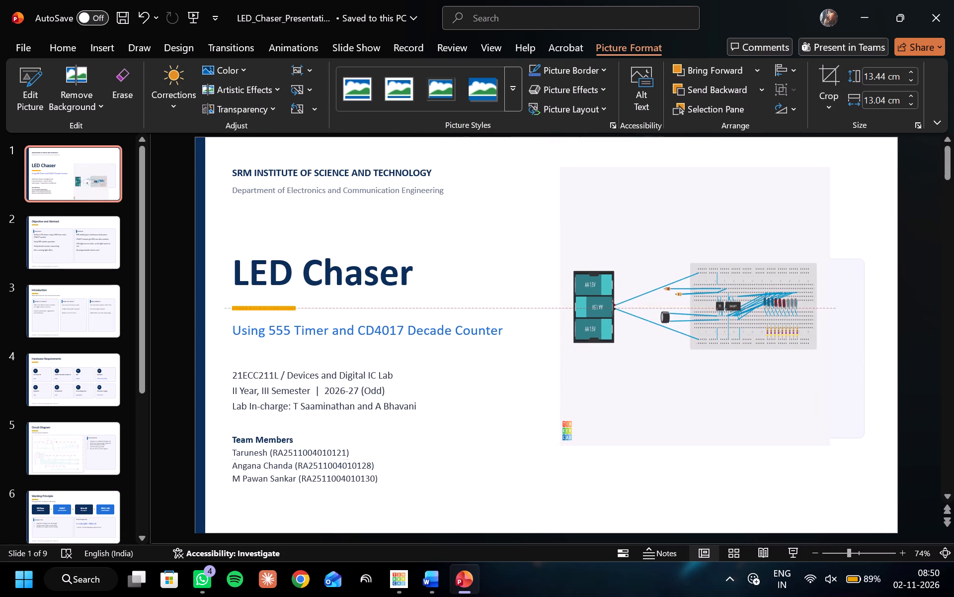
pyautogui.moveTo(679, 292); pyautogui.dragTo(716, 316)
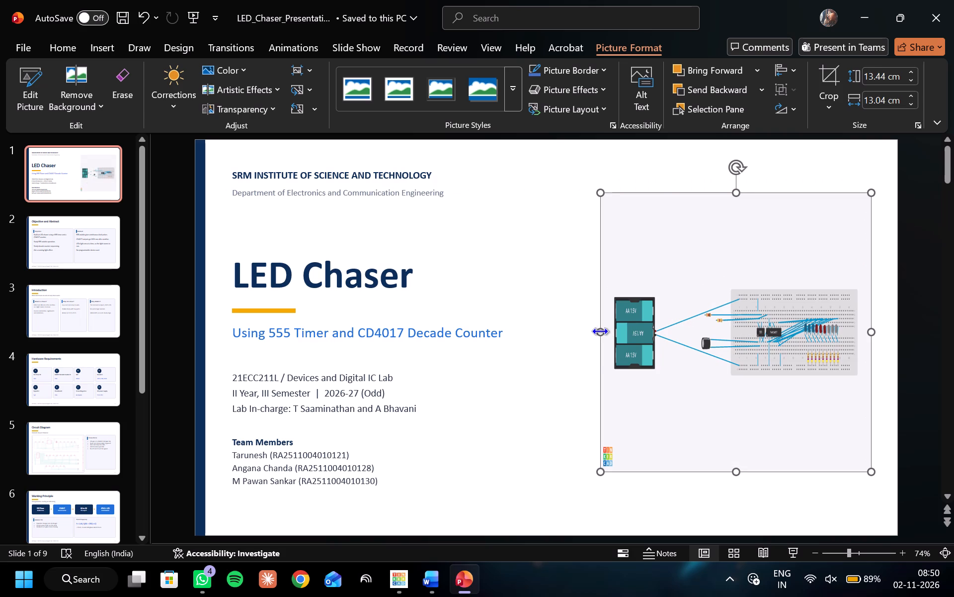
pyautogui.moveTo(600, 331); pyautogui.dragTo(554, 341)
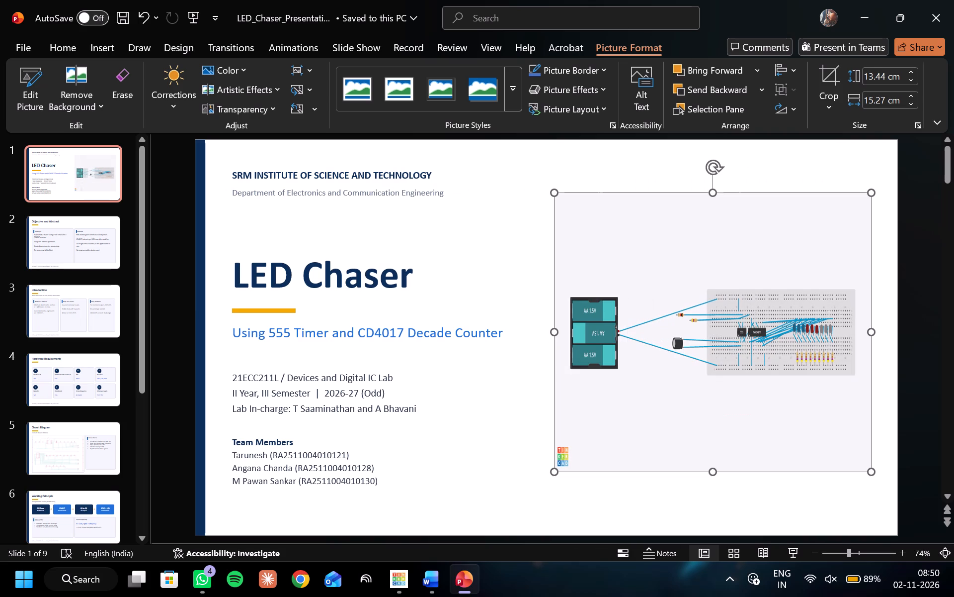
# Delete the circuit picture from the title slide.
pyautogui.click(633, 297)
pyautogui.press('Delete')
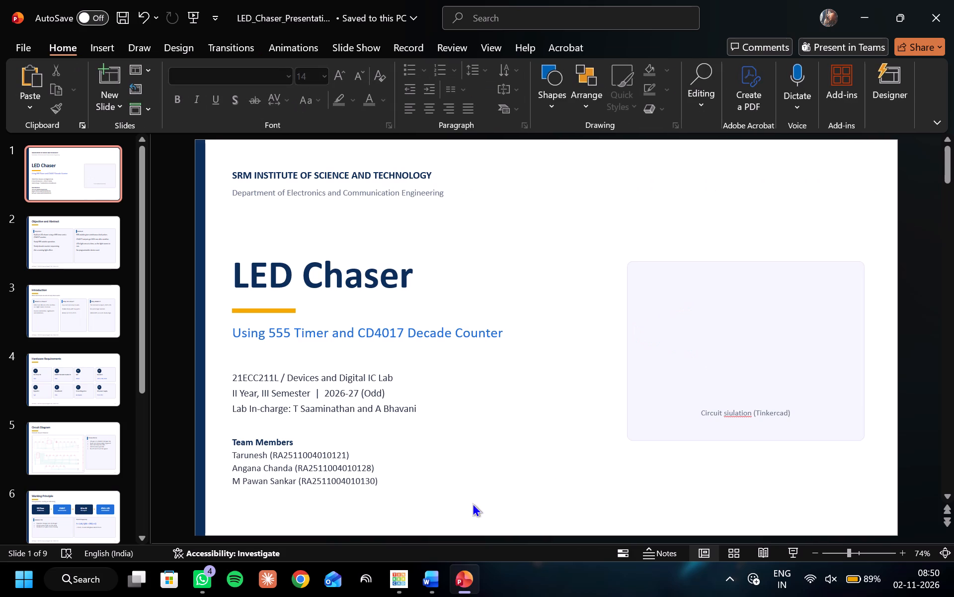
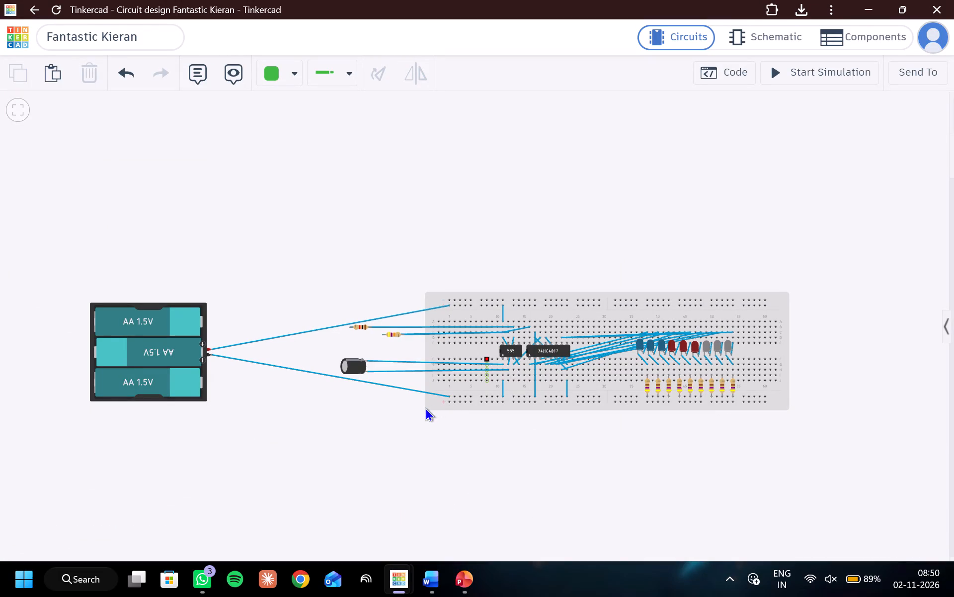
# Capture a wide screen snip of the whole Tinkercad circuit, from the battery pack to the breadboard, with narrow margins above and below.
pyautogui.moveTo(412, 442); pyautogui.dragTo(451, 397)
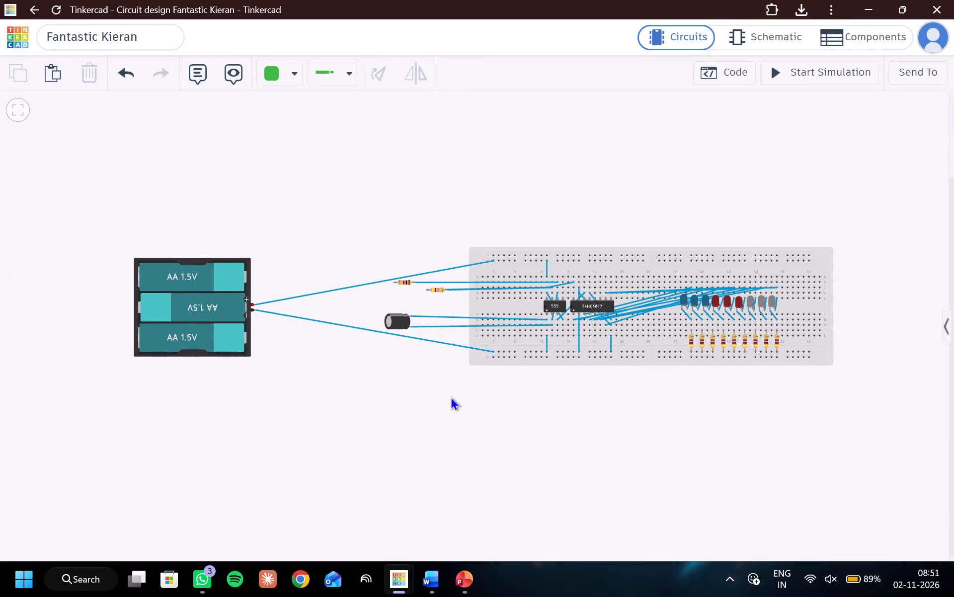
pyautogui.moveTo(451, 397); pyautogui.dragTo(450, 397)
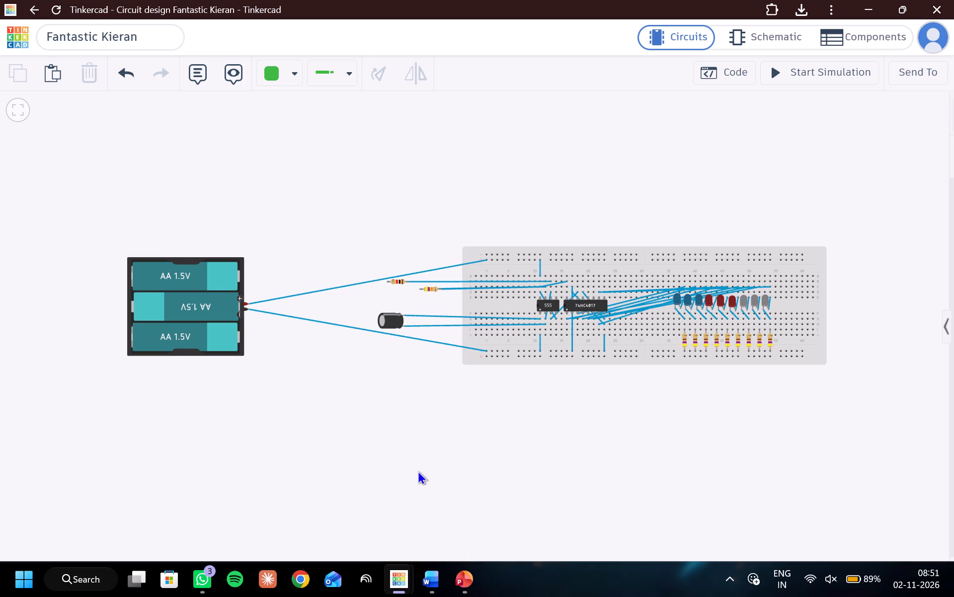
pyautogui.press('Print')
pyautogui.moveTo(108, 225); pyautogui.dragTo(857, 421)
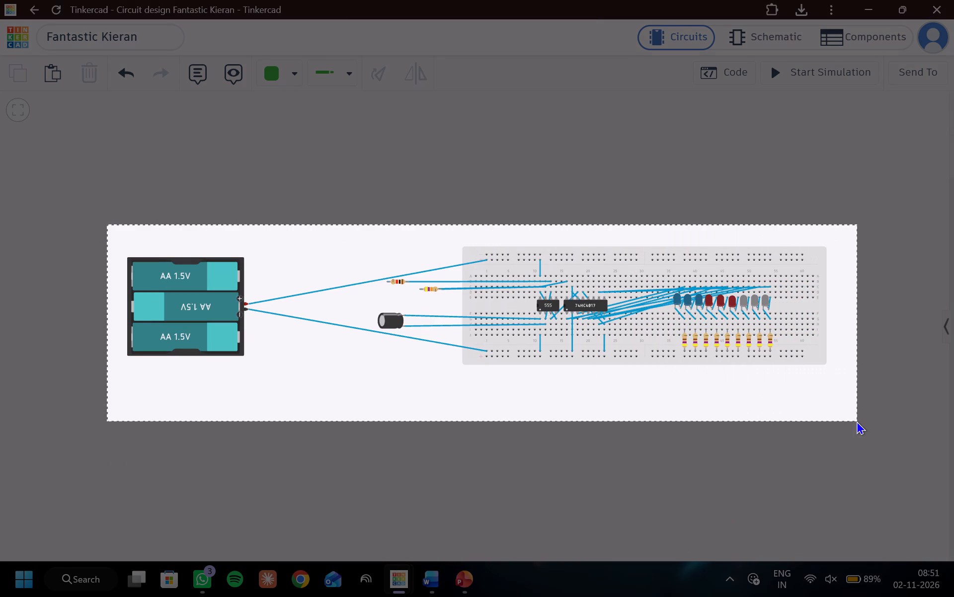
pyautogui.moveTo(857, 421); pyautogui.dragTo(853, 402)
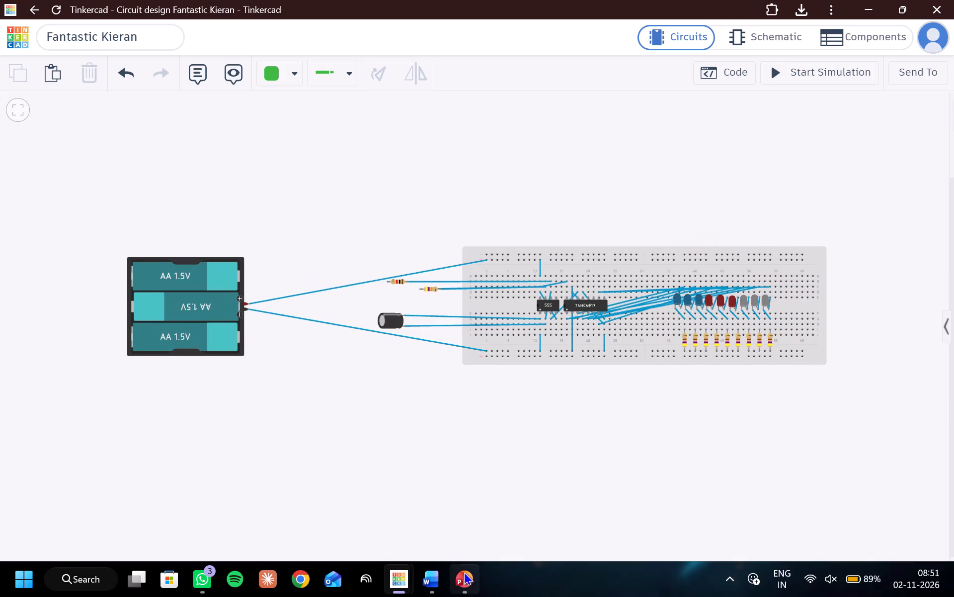
# Switch to the PowerPoint presentation and delete the empty frame around the circuit caption on the title slide.
pyautogui.click(463, 572)
pyautogui.click(696, 345)
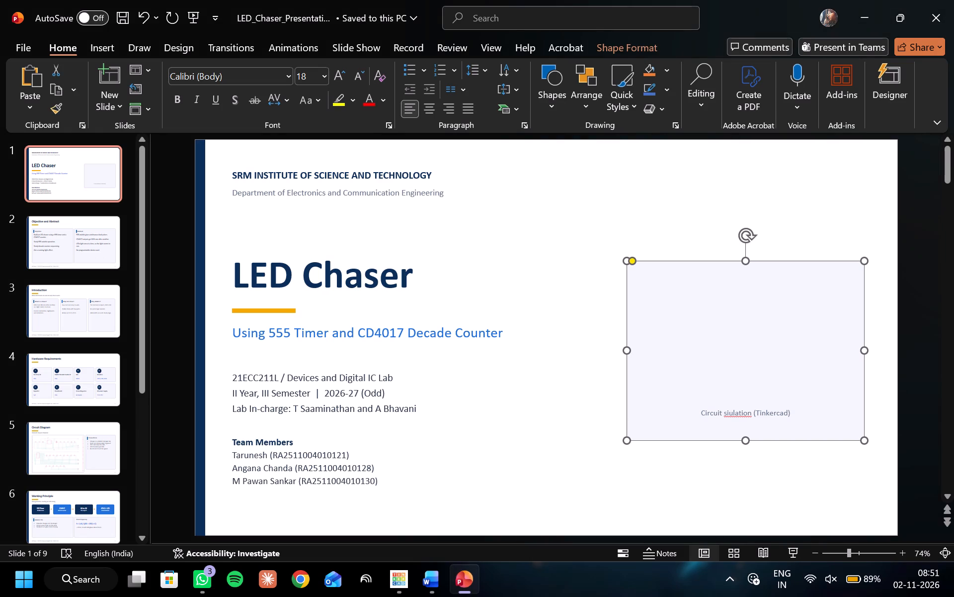
pyautogui.press('Delete')
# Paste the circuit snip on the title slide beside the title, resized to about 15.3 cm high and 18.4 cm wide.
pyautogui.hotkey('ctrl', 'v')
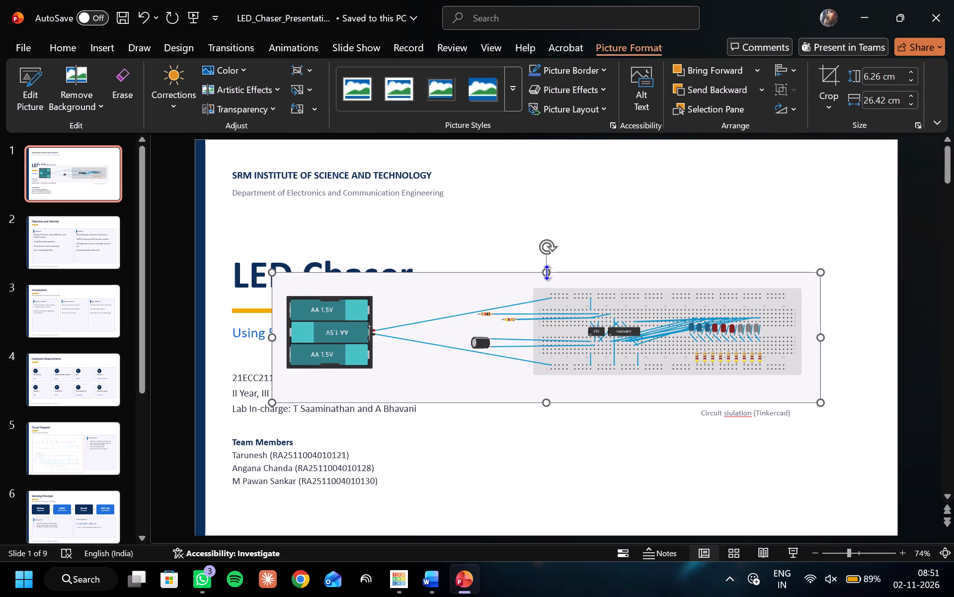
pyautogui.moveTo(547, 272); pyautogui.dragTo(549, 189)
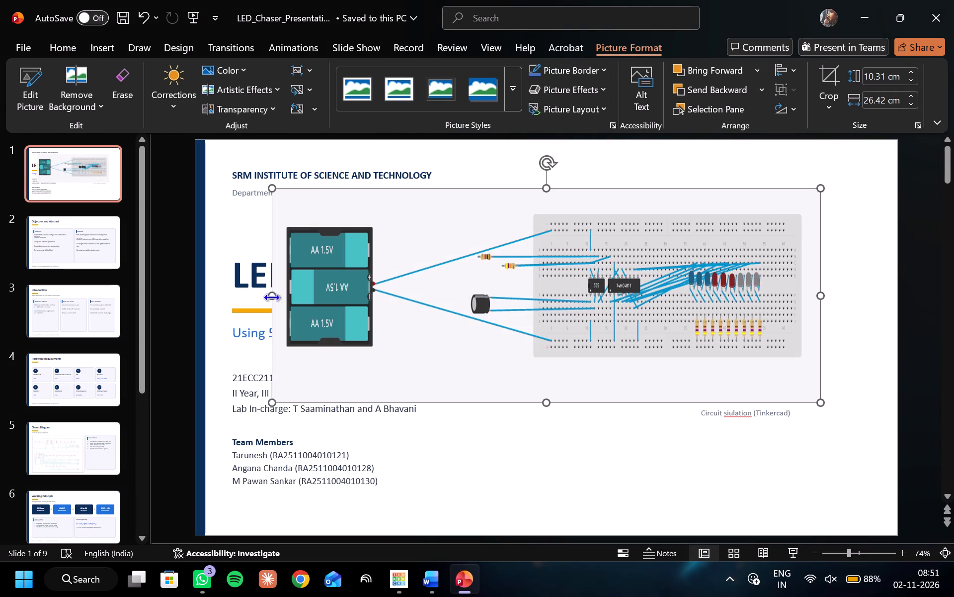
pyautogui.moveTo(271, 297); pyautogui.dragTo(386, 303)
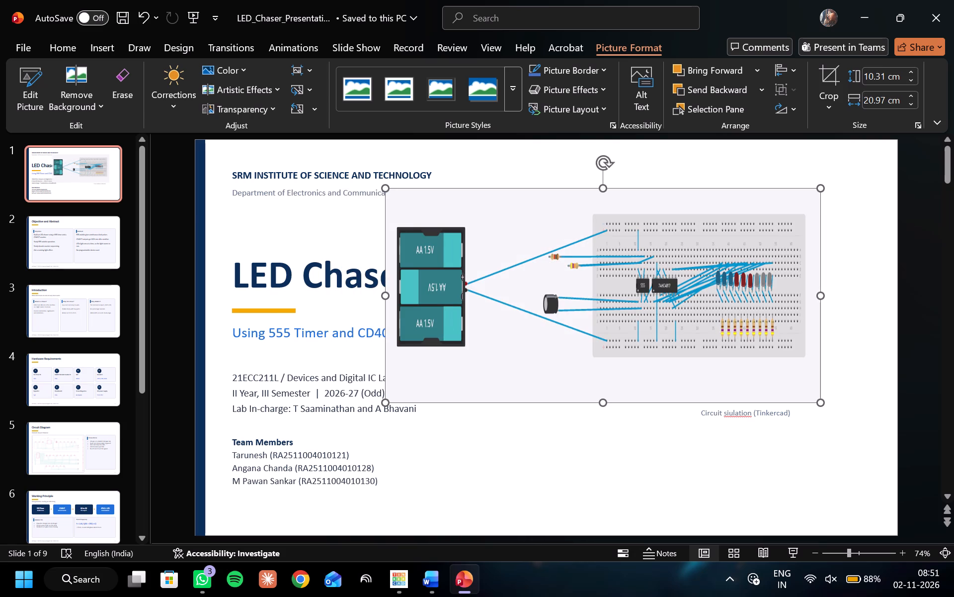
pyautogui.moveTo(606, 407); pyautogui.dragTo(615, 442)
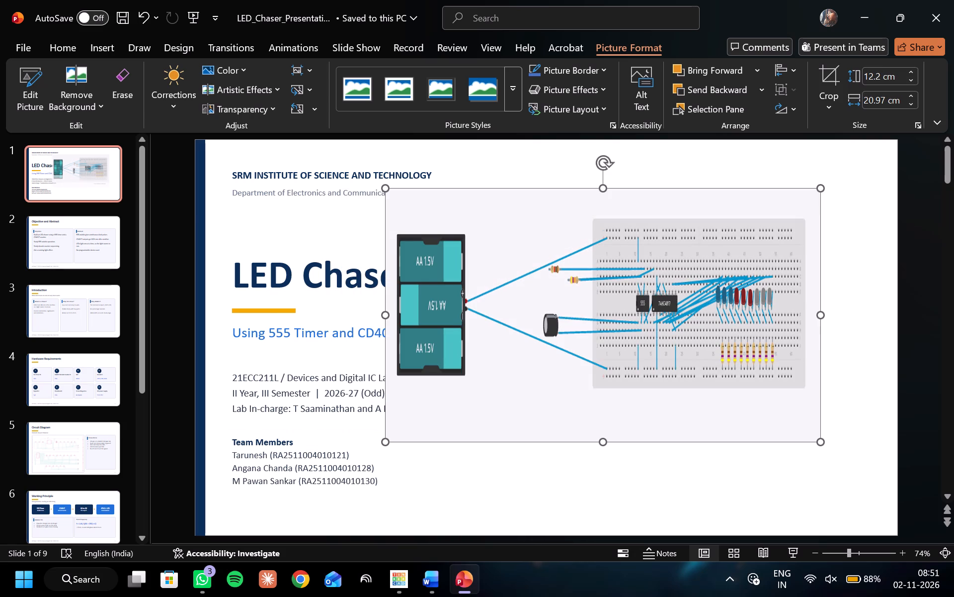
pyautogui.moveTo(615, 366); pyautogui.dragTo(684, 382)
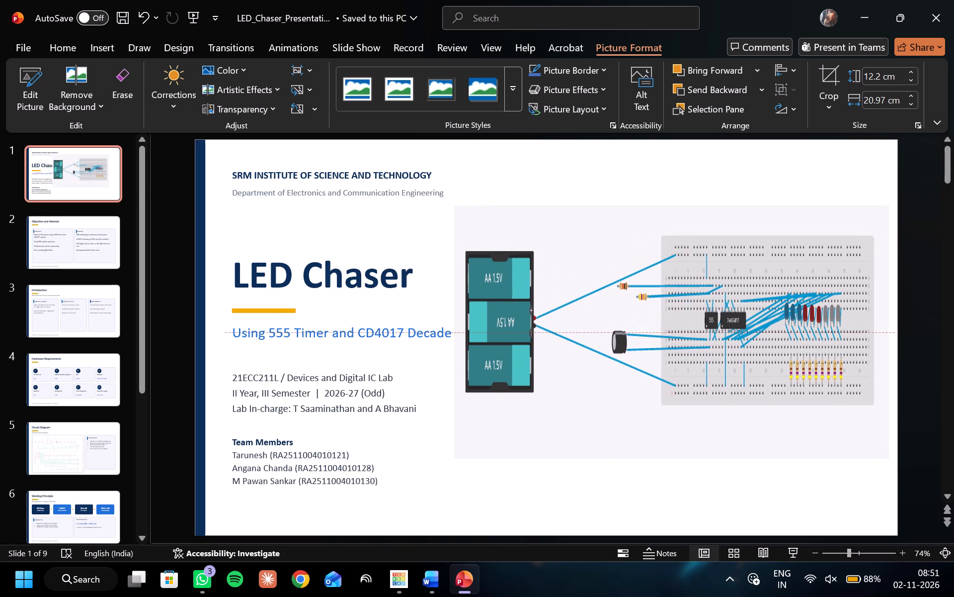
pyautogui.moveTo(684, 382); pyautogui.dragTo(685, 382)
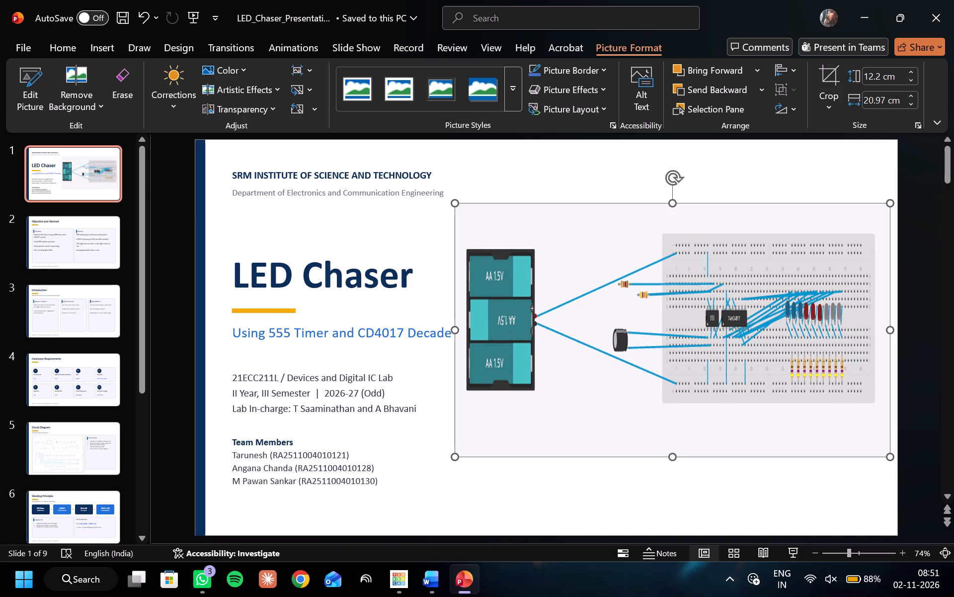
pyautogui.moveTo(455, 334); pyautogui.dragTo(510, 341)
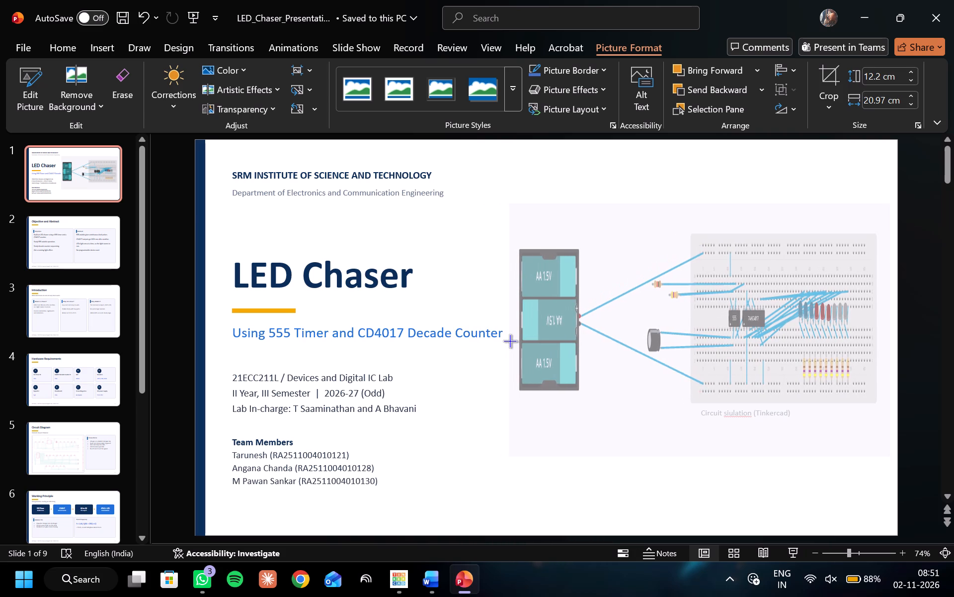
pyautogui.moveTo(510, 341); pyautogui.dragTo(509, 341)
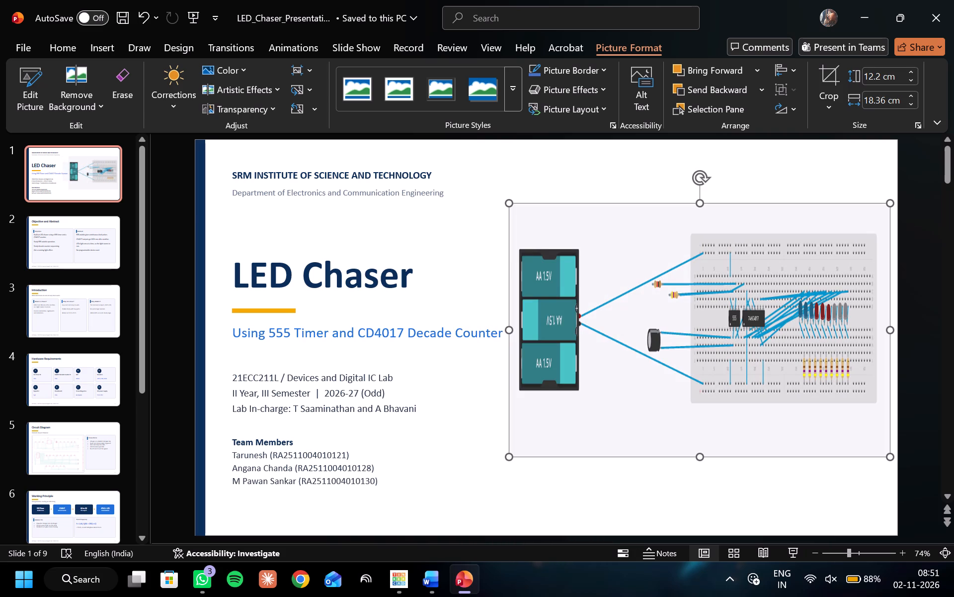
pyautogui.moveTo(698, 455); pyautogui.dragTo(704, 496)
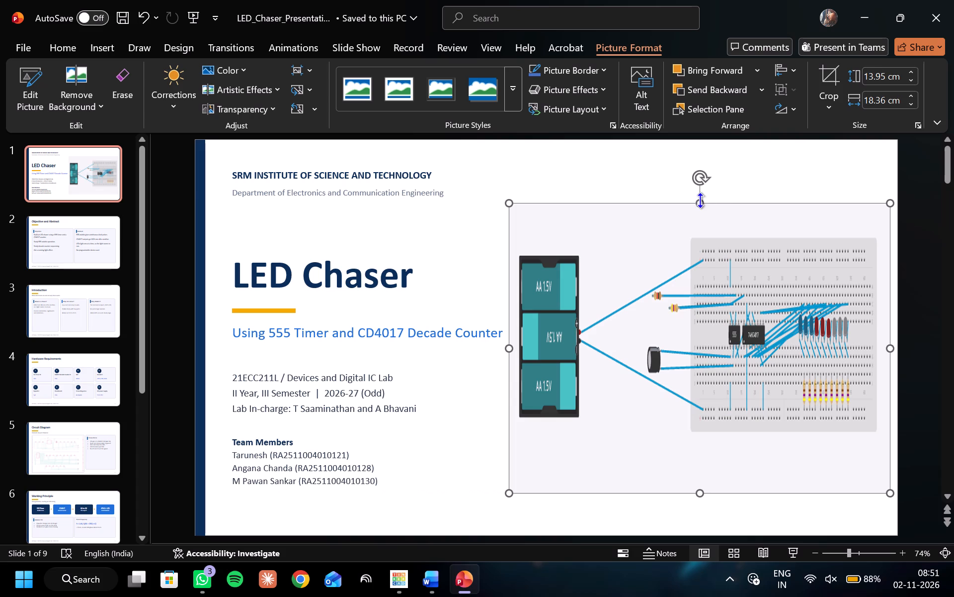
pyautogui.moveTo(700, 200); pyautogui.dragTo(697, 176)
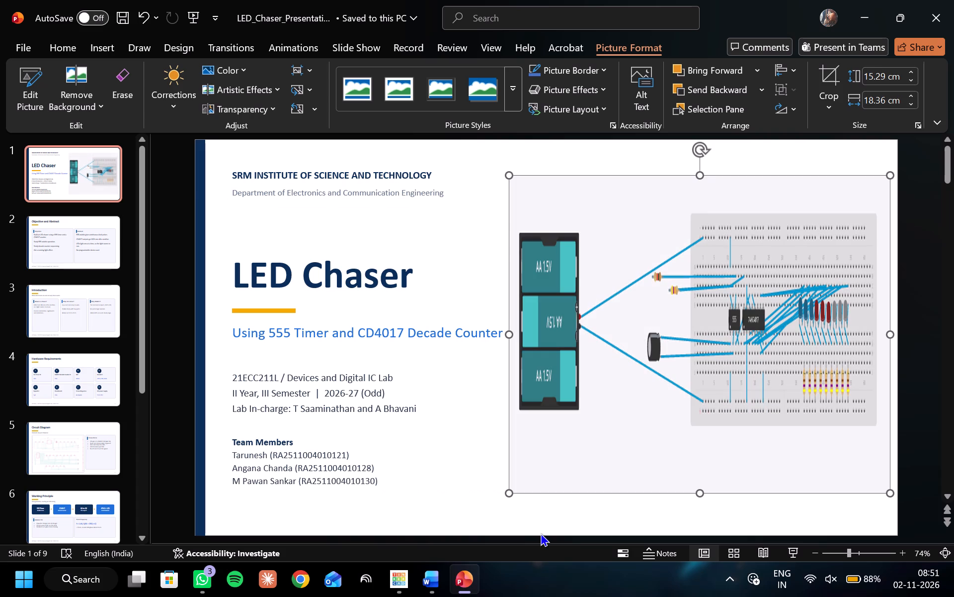
# Switch to Tinkercad and capture a taller screen snip of the whole circuit, including the empty canvas above and below it.
pyautogui.click(400, 588)
pyautogui.click(491, 475)
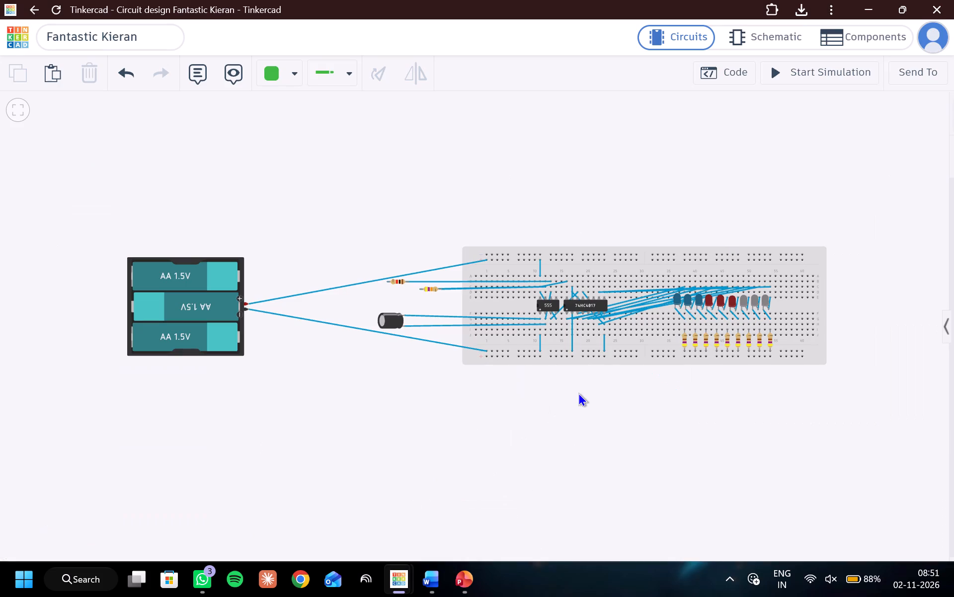
pyautogui.press('Print')
pyautogui.moveTo(111, 108); pyautogui.dragTo(158, 415)
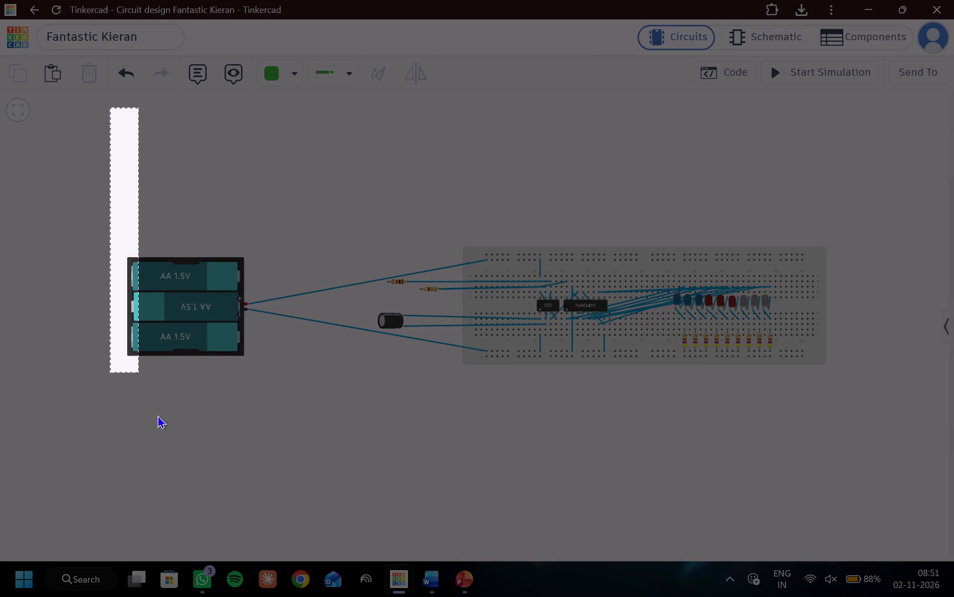
pyautogui.moveTo(158, 415); pyautogui.dragTo(869, 524)
# Return to PowerPoint and replace the title slide's circuit picture with the new taller snip.
pyautogui.click(859, 4)
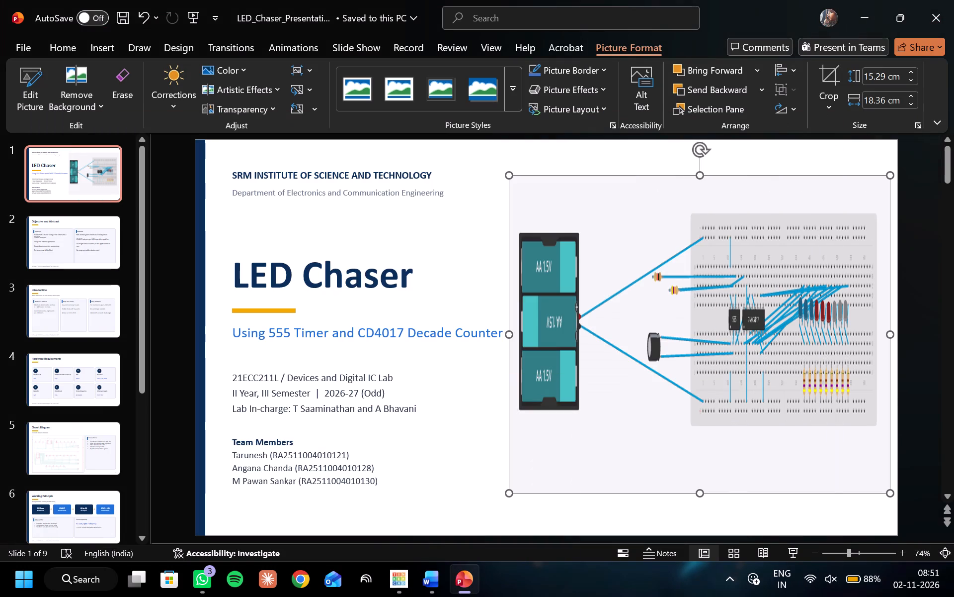
pyautogui.click(729, 237)
pyautogui.press('Delete')
pyautogui.hotkey('ctrl', 'v')
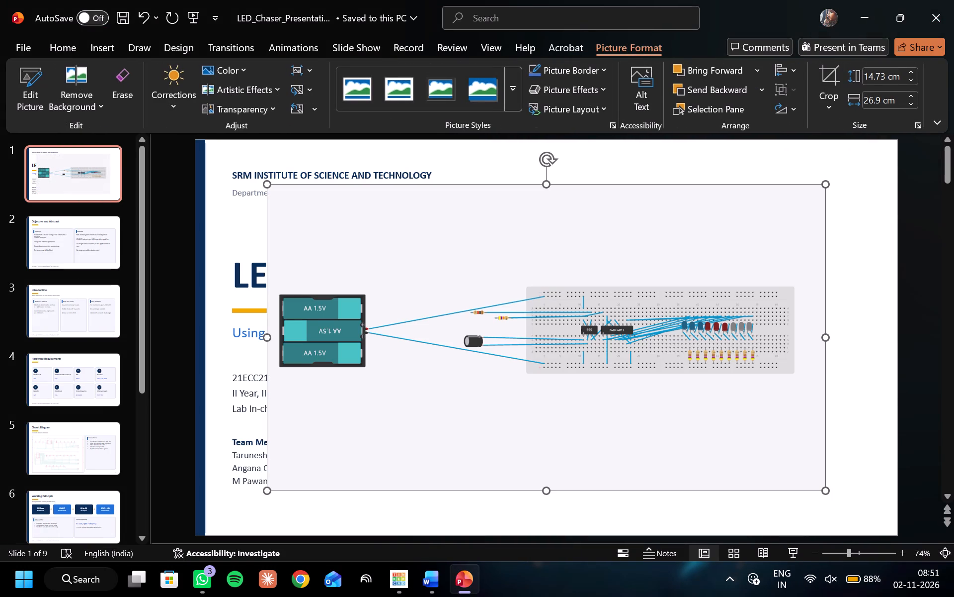
# Resize the new circuit picture to about 18.8 cm high and 18.3 cm wide, filling the slide's height beside the title.
pyautogui.moveTo(267, 338); pyautogui.dragTo(509, 359)
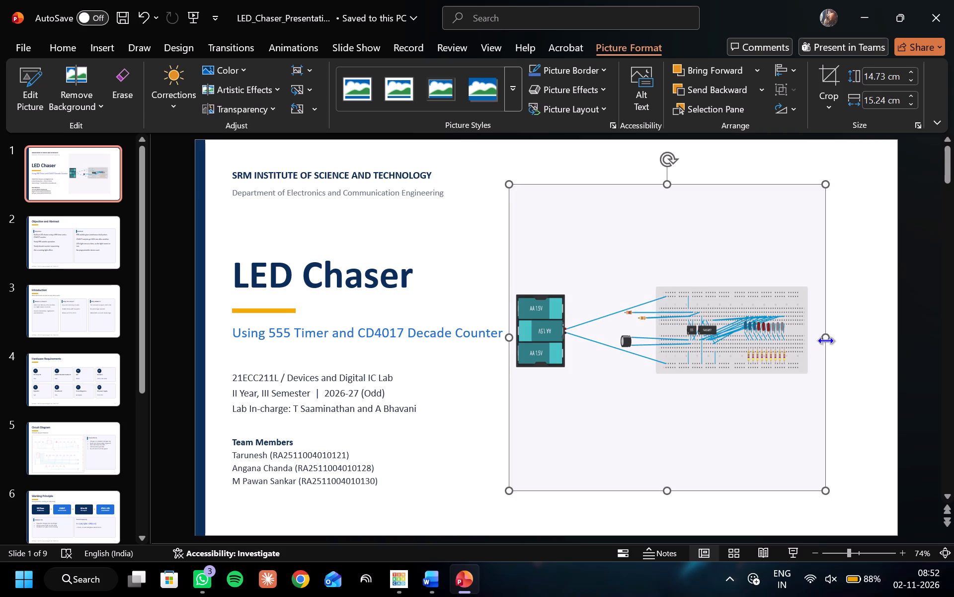
pyautogui.moveTo(825, 340); pyautogui.dragTo(888, 350)
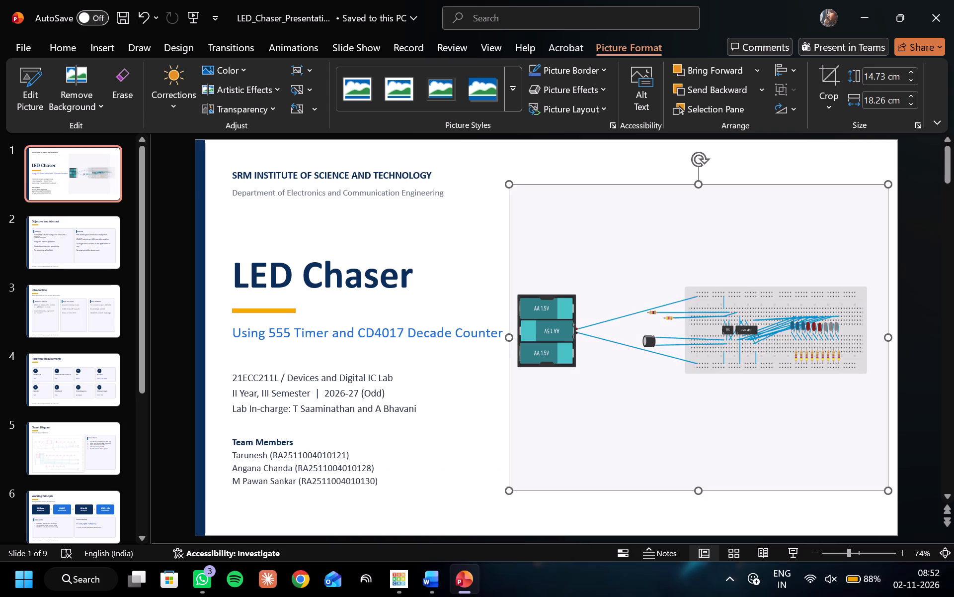
pyautogui.moveTo(698, 495); pyautogui.dragTo(698, 533)
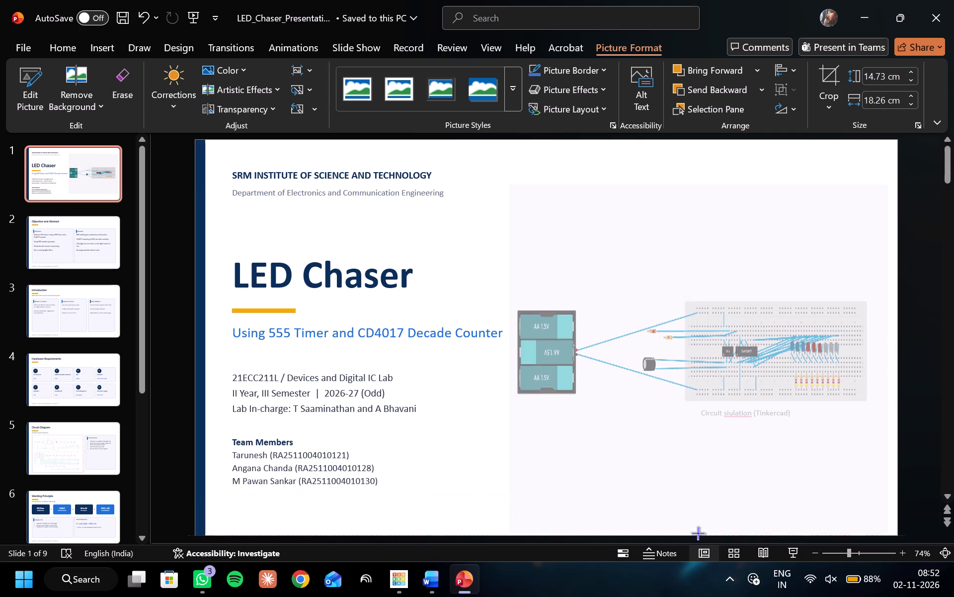
pyautogui.moveTo(698, 533); pyautogui.dragTo(703, 534)
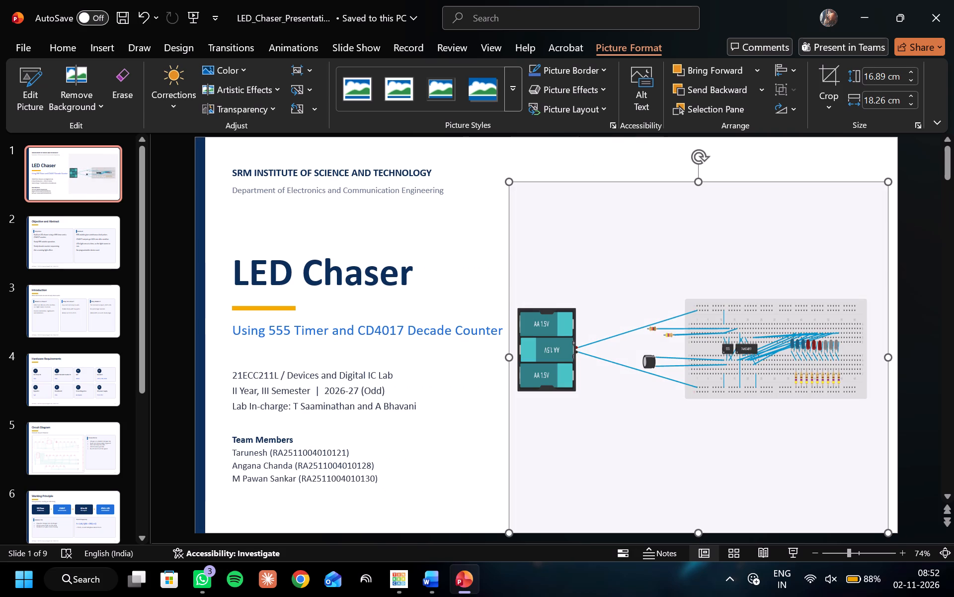
pyautogui.moveTo(699, 182); pyautogui.dragTo(694, 142)
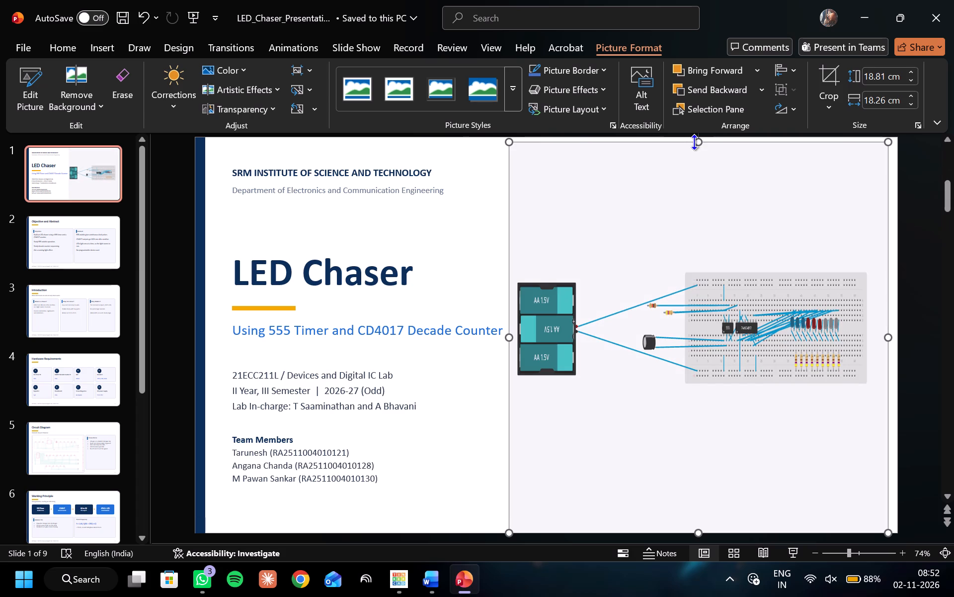
pyautogui.click(921, 248)
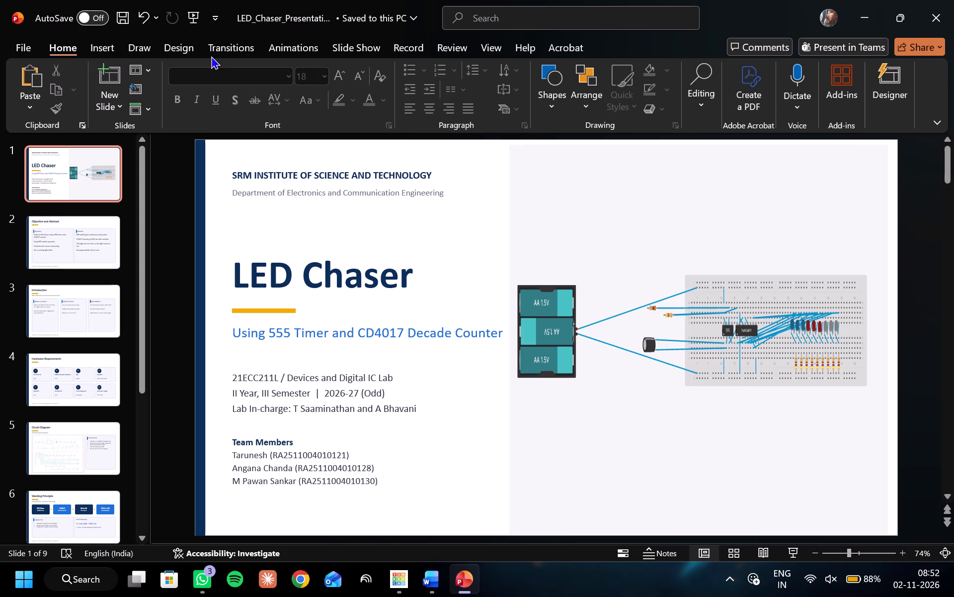
# Close the presentation, saving the changes to LED_Chaser_Presentation 1 in its current folder.
pyautogui.click(17, 54)
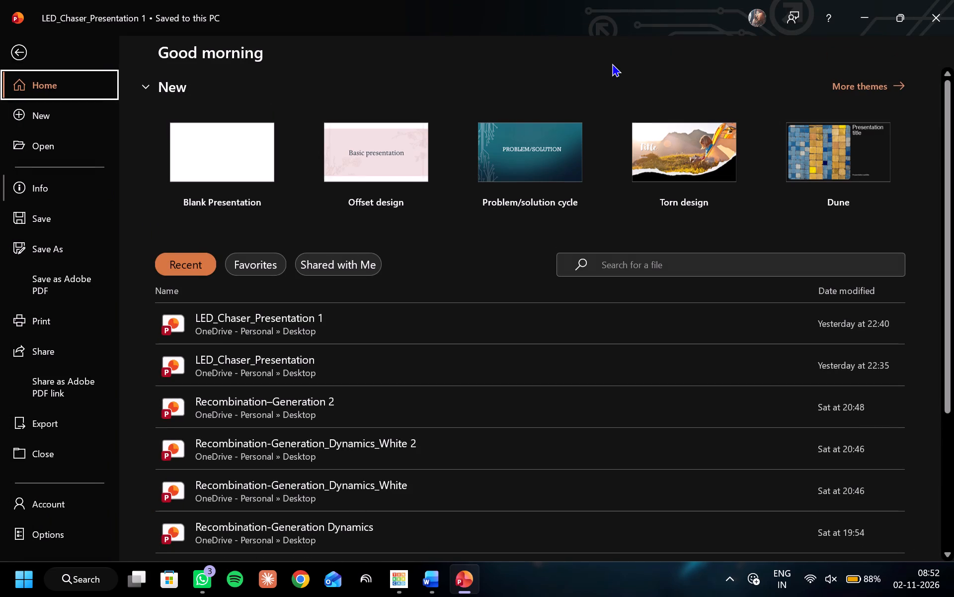
pyautogui.click(950, 13)
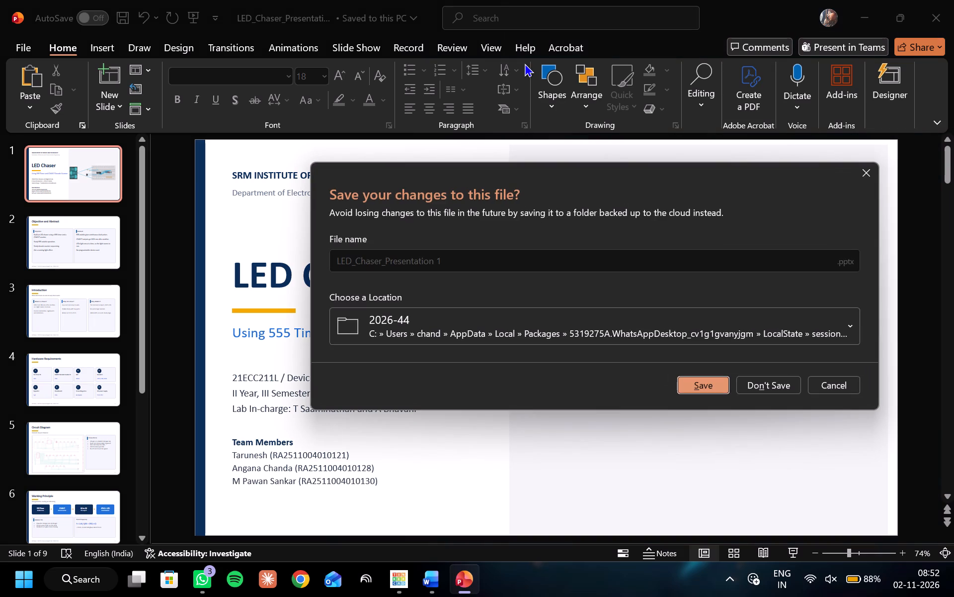
pyautogui.click(724, 386)
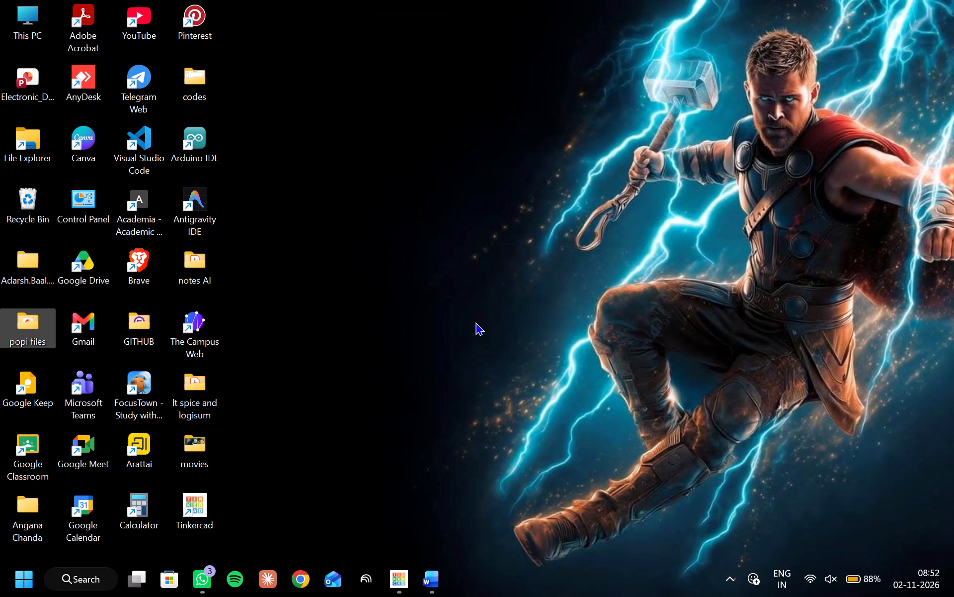
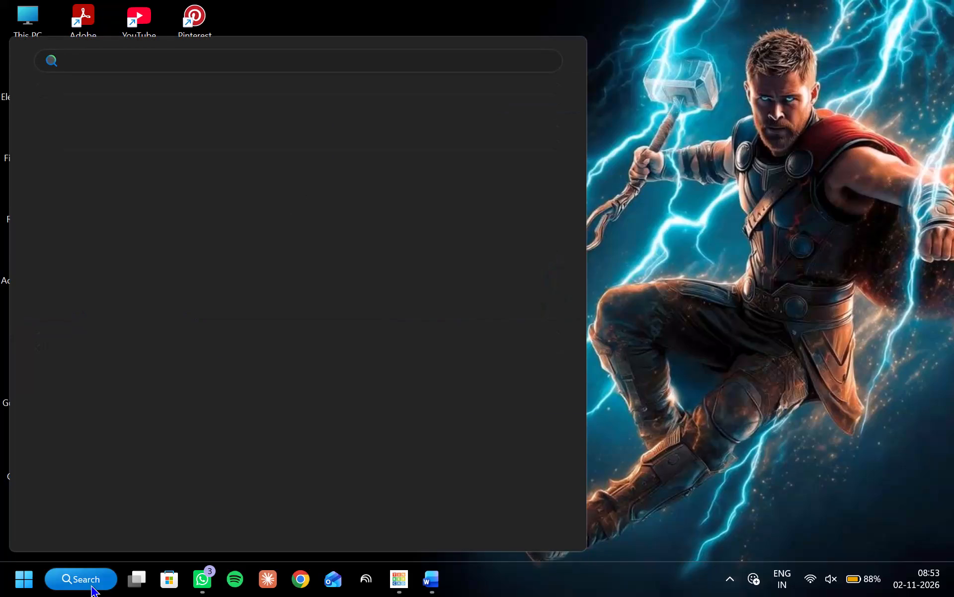
# Launch PowerPoint and reopen the recent presentation LED_Chaser_Presentation 1.
pyautogui.write('po')
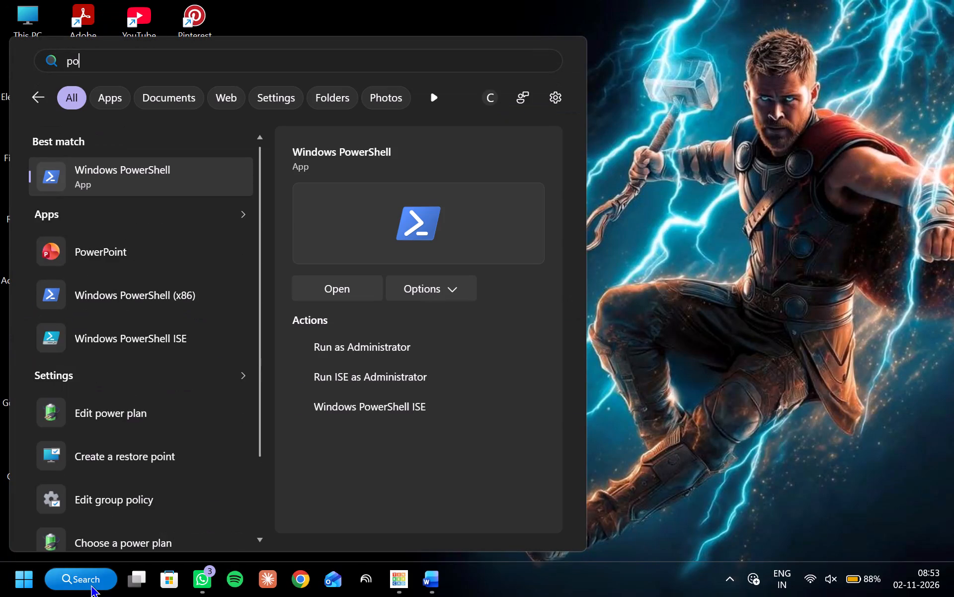
pyautogui.click(119, 343)
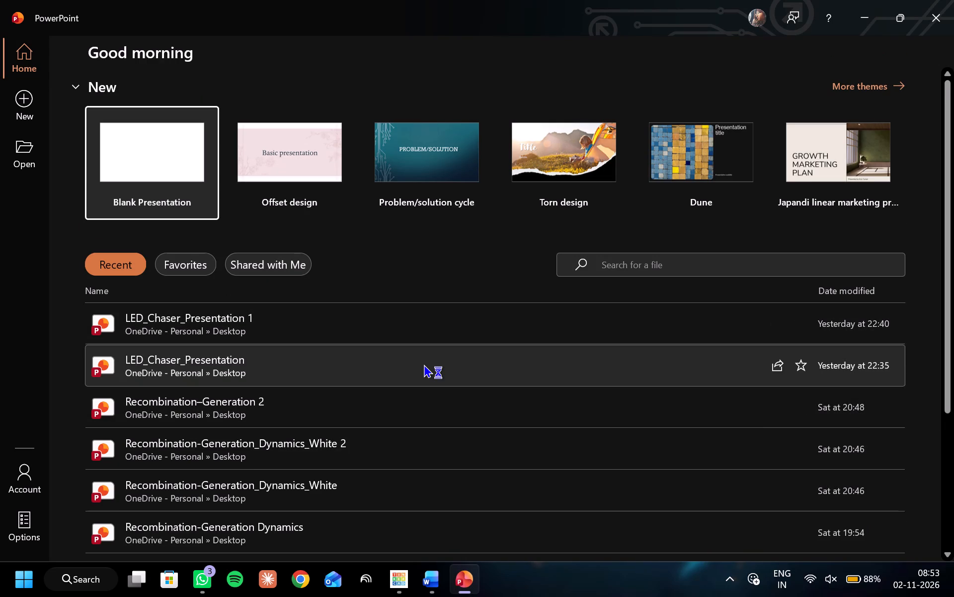
pyautogui.click(719, 331)
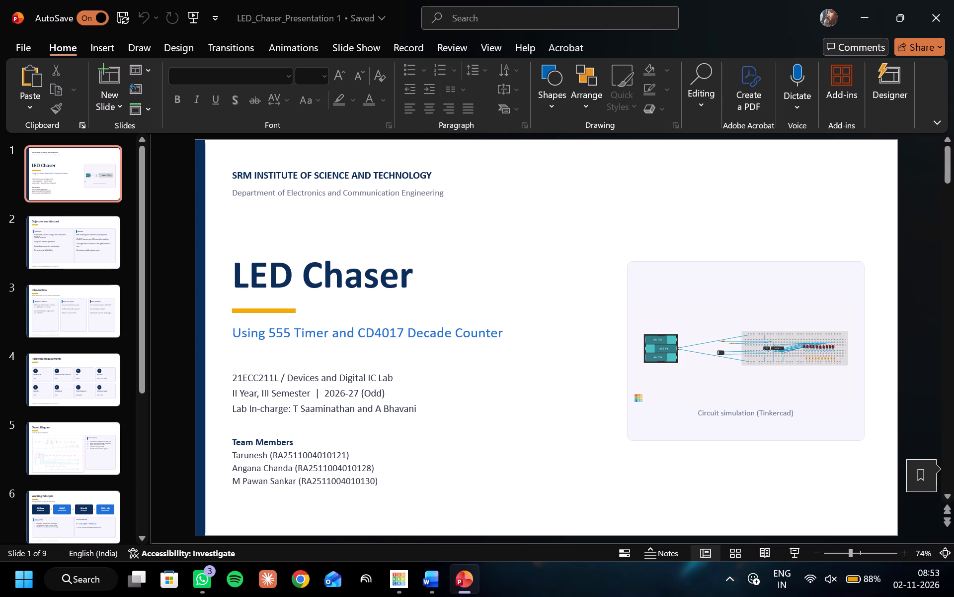
# Replace the title slide's old circuit simulation picture with the copied snip of the recoloured circuit.
pyautogui.click(763, 322)
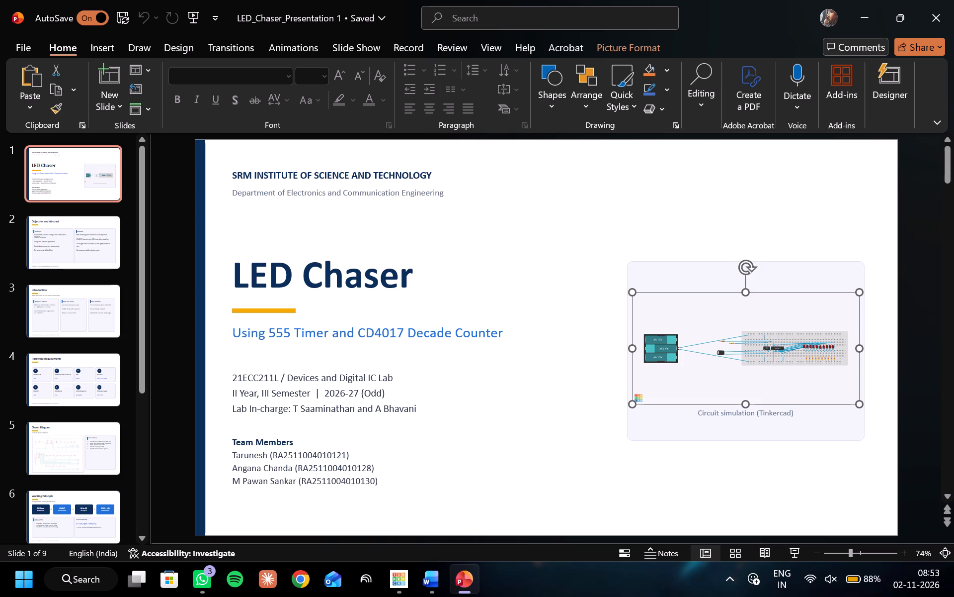
pyautogui.press('Delete')
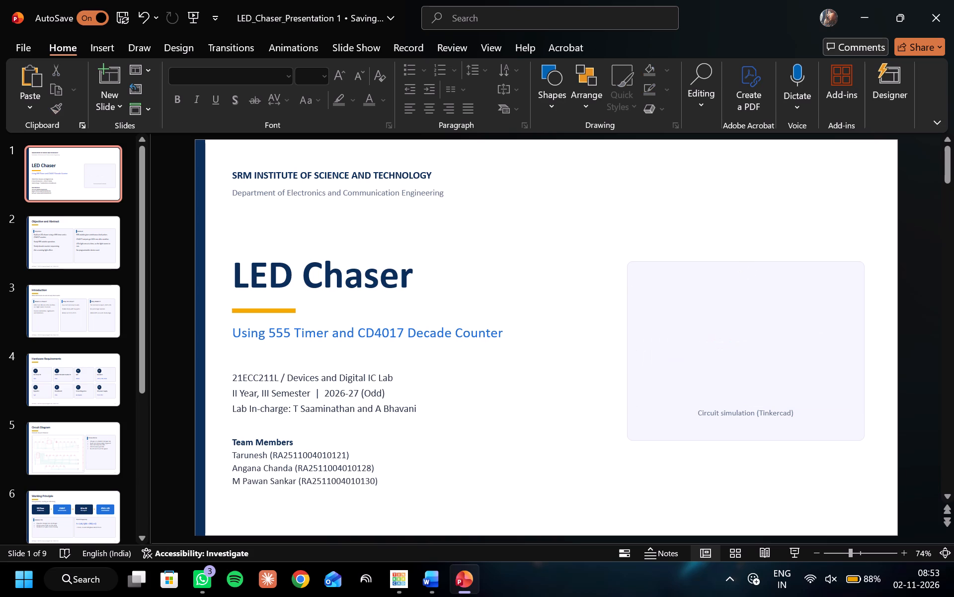
pyautogui.hotkey('ctrl', 'v')
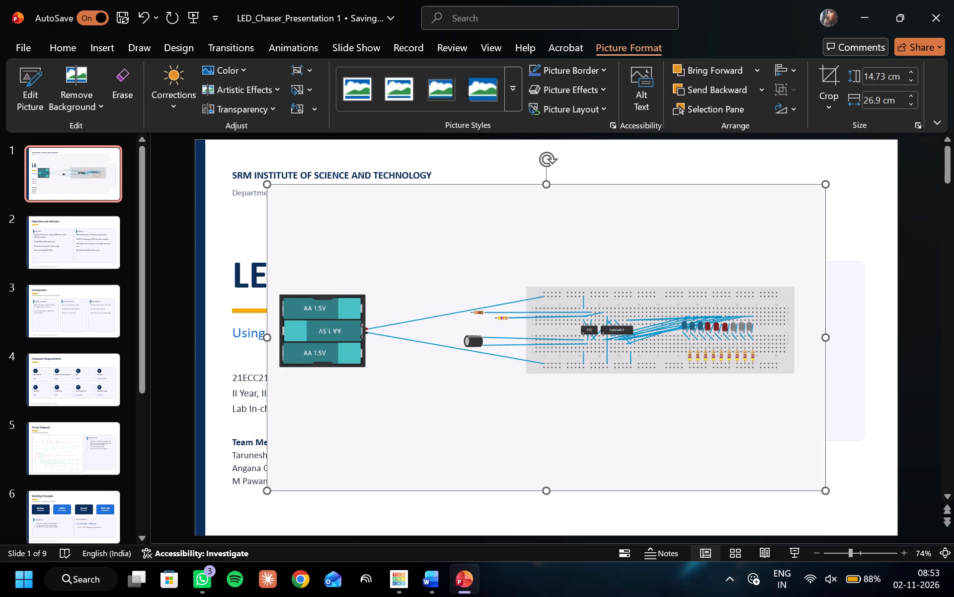
# Move the circuit picture beside the title text and narrow it to about 18 cm wide, keeping its 14.73 cm height.
pyautogui.moveTo(464, 195); pyautogui.dragTo(522, 185)
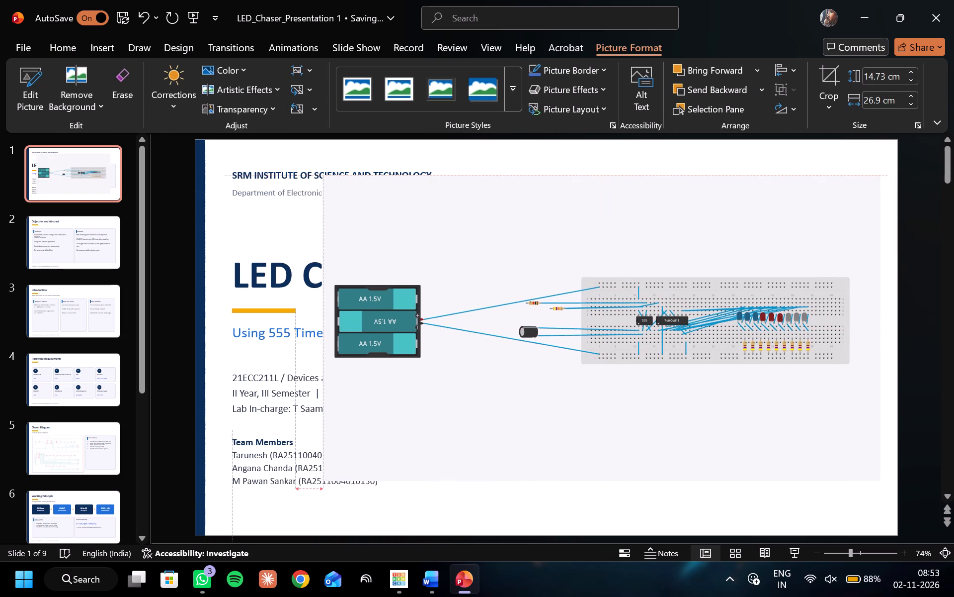
pyautogui.moveTo(522, 185); pyautogui.dragTo(532, 183)
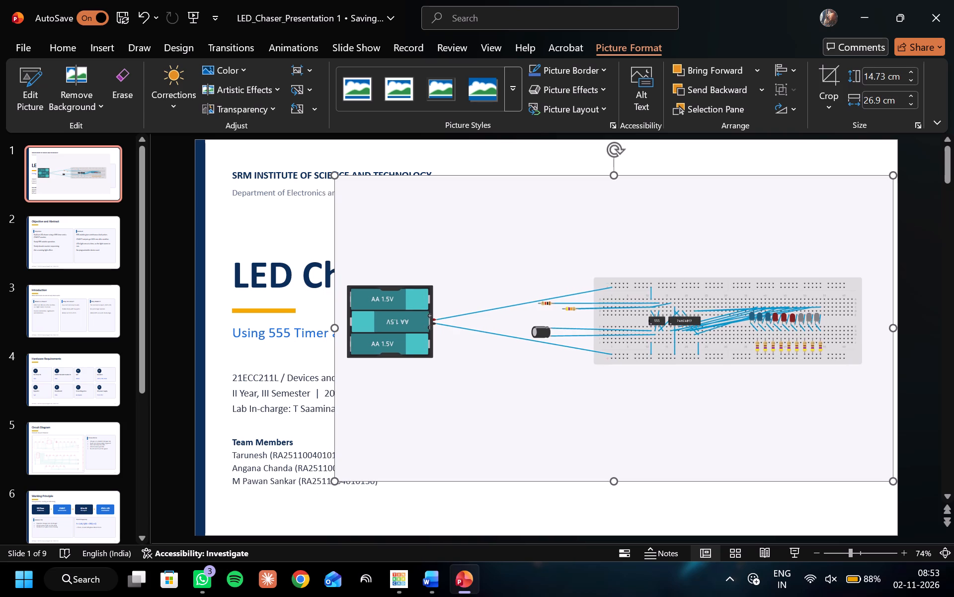
pyautogui.moveTo(336, 327); pyautogui.dragTo(497, 352)
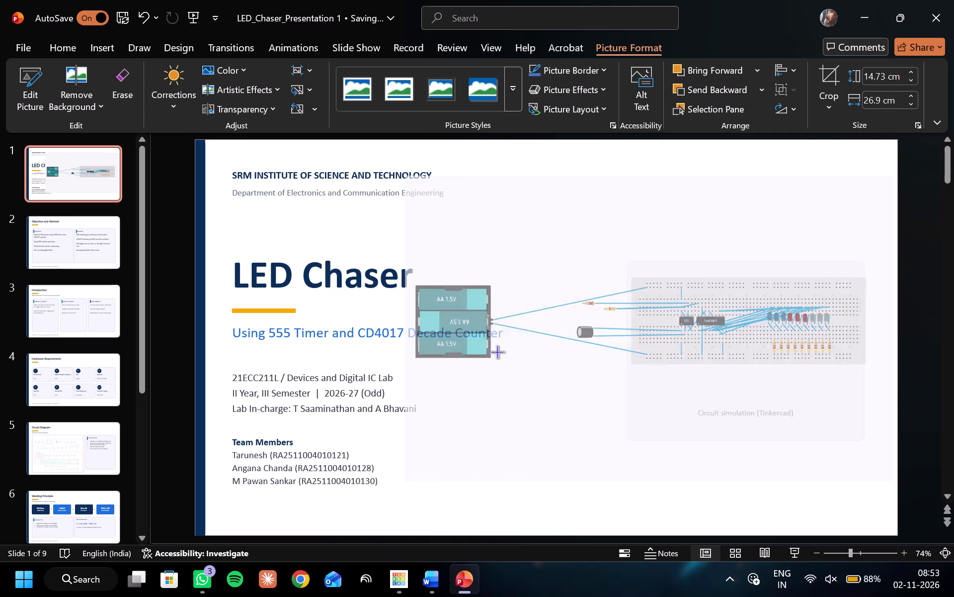
pyautogui.moveTo(497, 352); pyautogui.dragTo(519, 356)
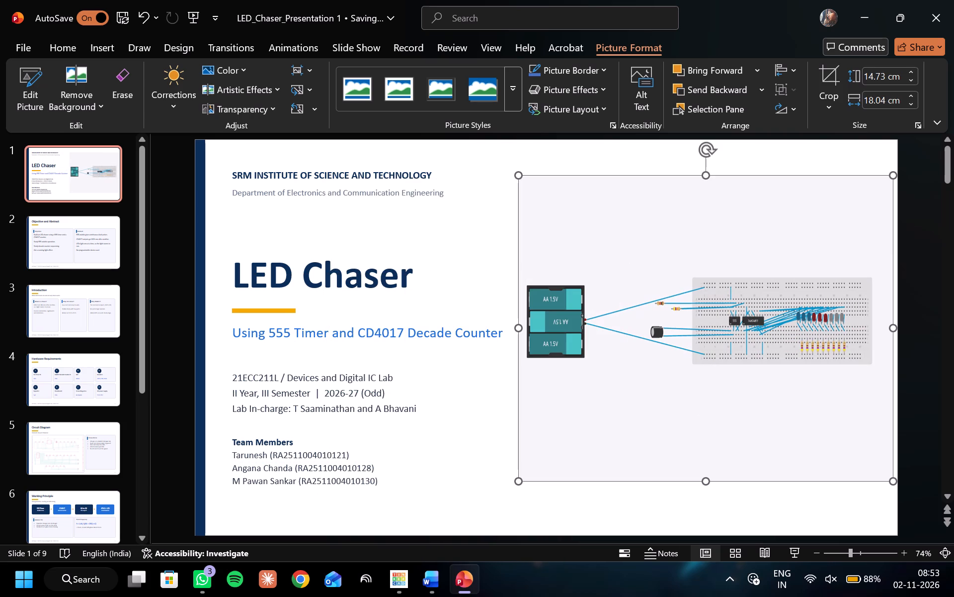
pyautogui.click(644, 425)
pyautogui.click(936, 379)
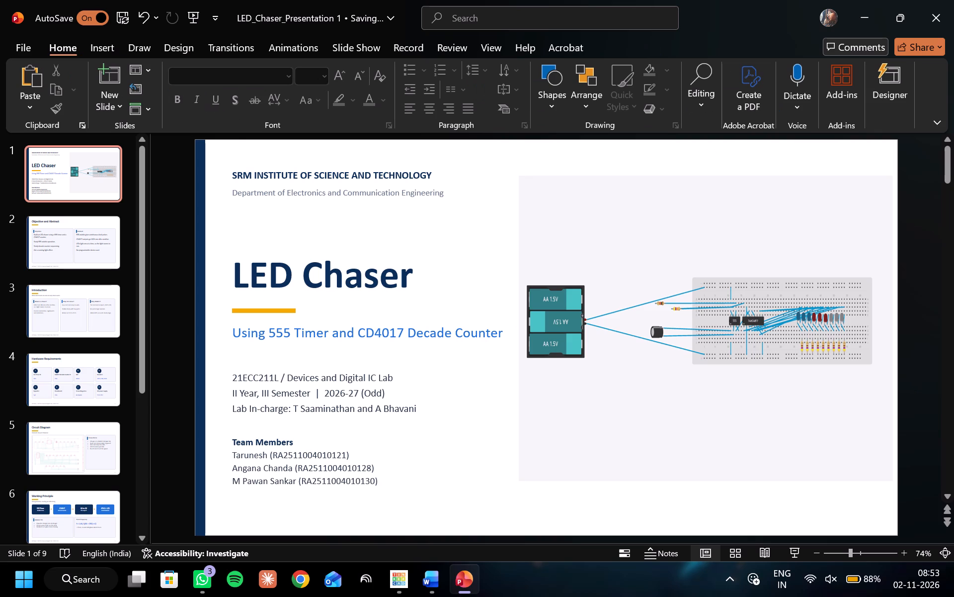
# Save the updated LED_Chaser_Presentation 1.
pyautogui.click(114, 17)
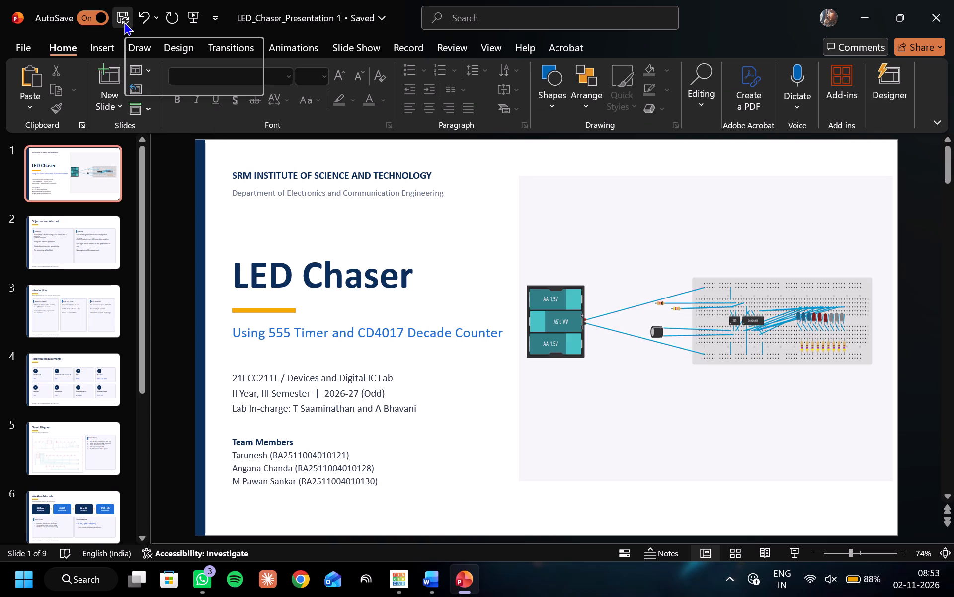
pyautogui.hotkey('ctrl', 's')
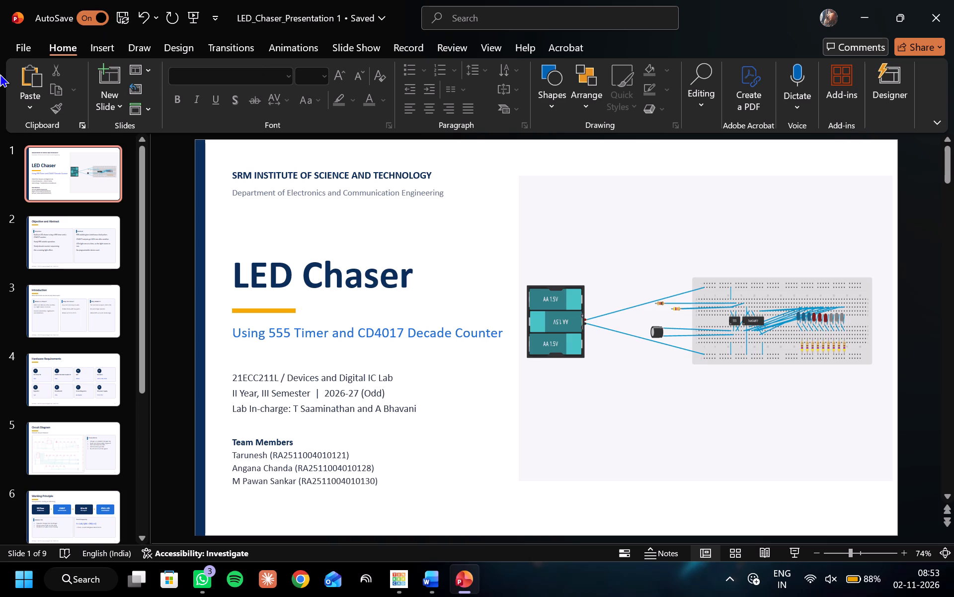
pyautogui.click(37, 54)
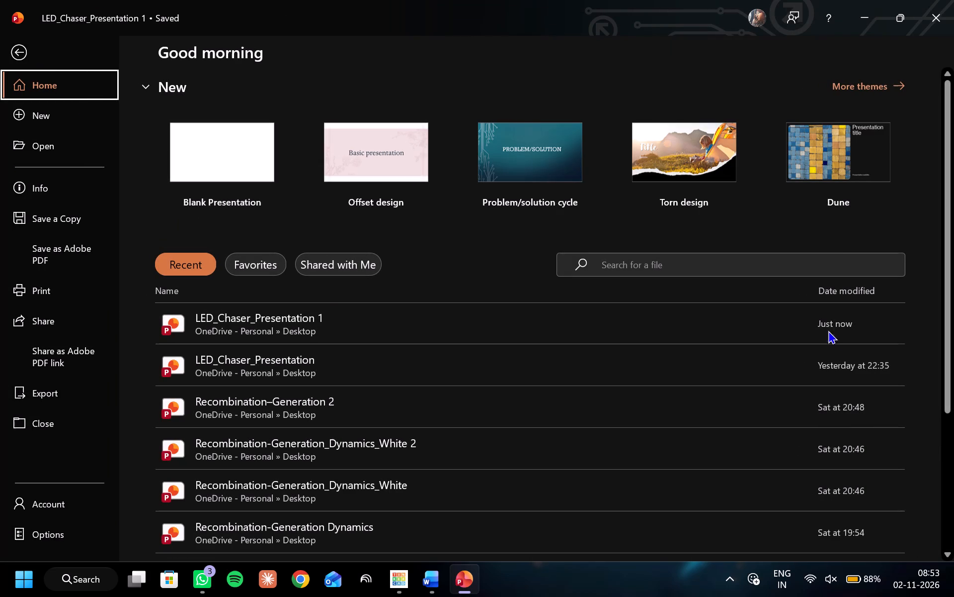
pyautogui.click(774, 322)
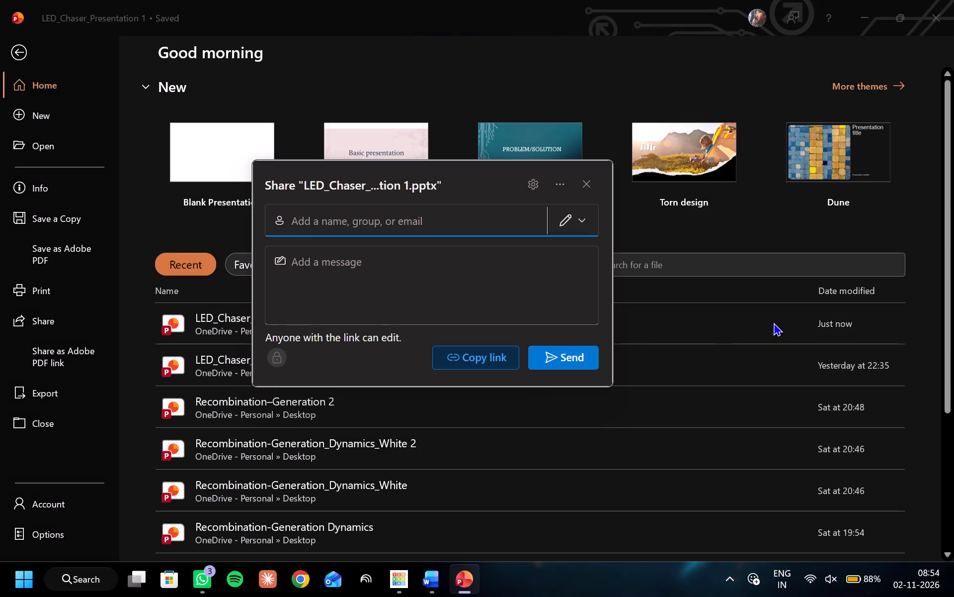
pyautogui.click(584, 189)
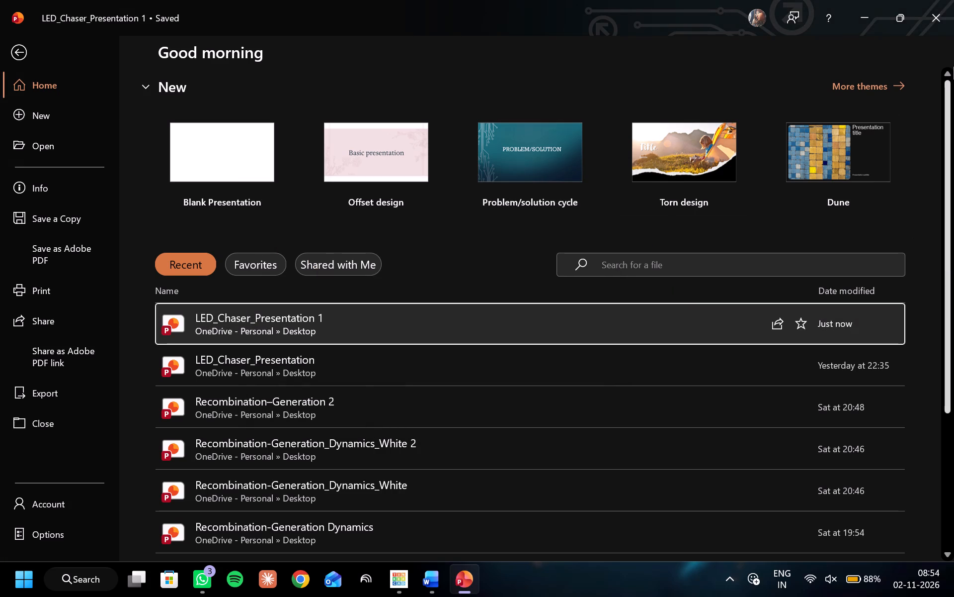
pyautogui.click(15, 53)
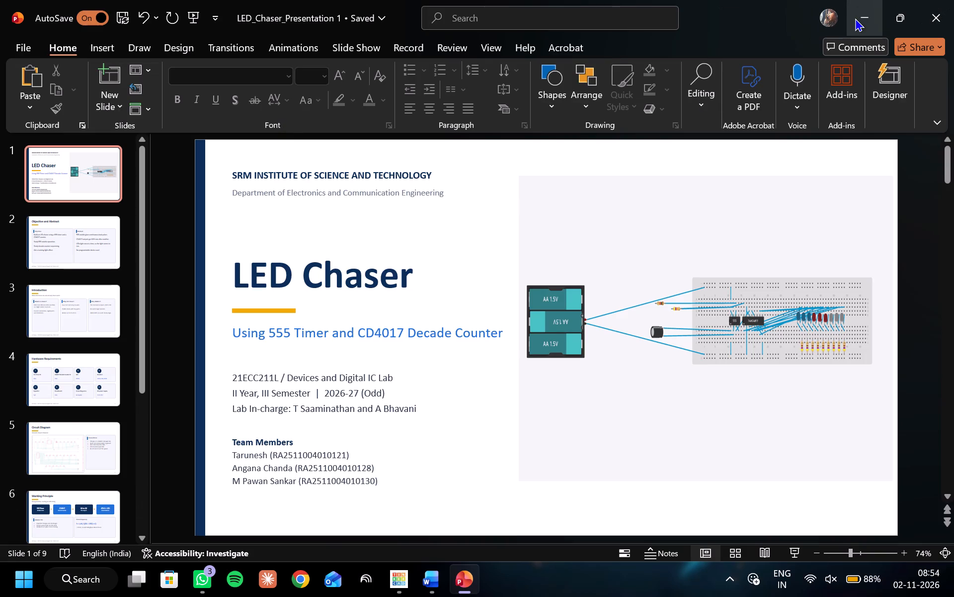
# Minimise the presentation window to return to the desktop.
pyautogui.click(855, 18)
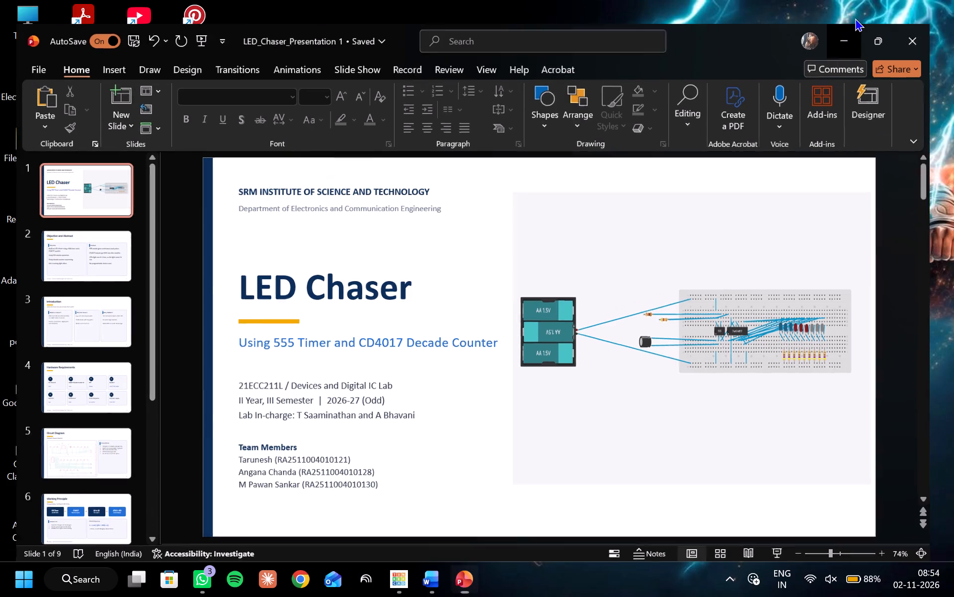
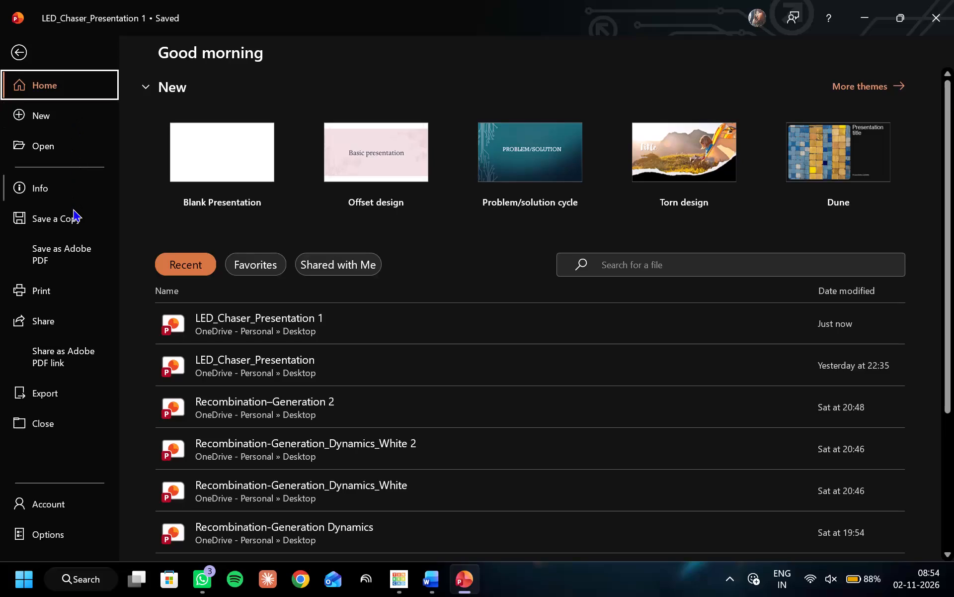
# Save a copy of the presentation to the OneDrive Desktop folder as a PowerPoint Presentation named LED_Chaser_Presentation 1.
pyautogui.click(73, 212)
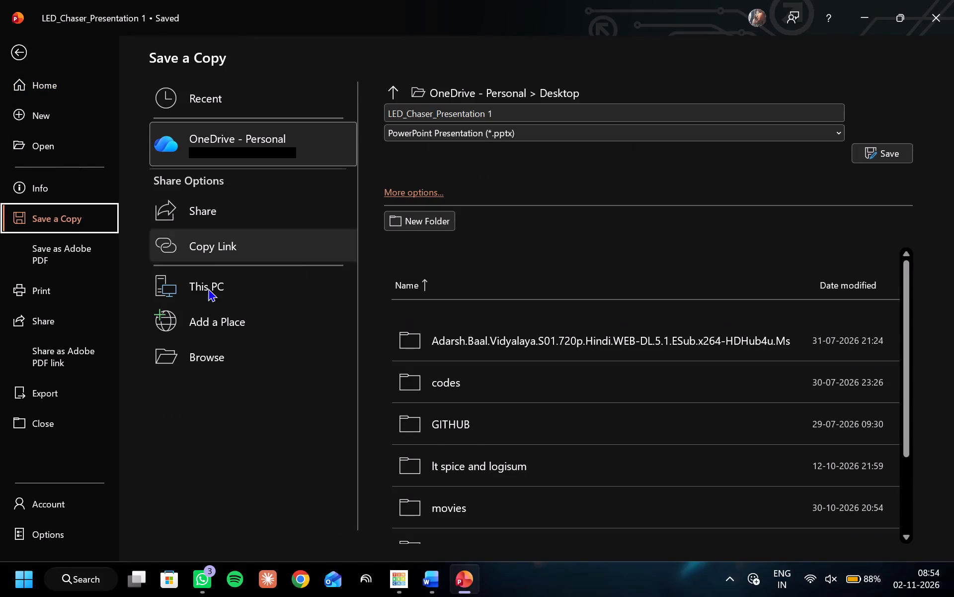
pyautogui.click(210, 357)
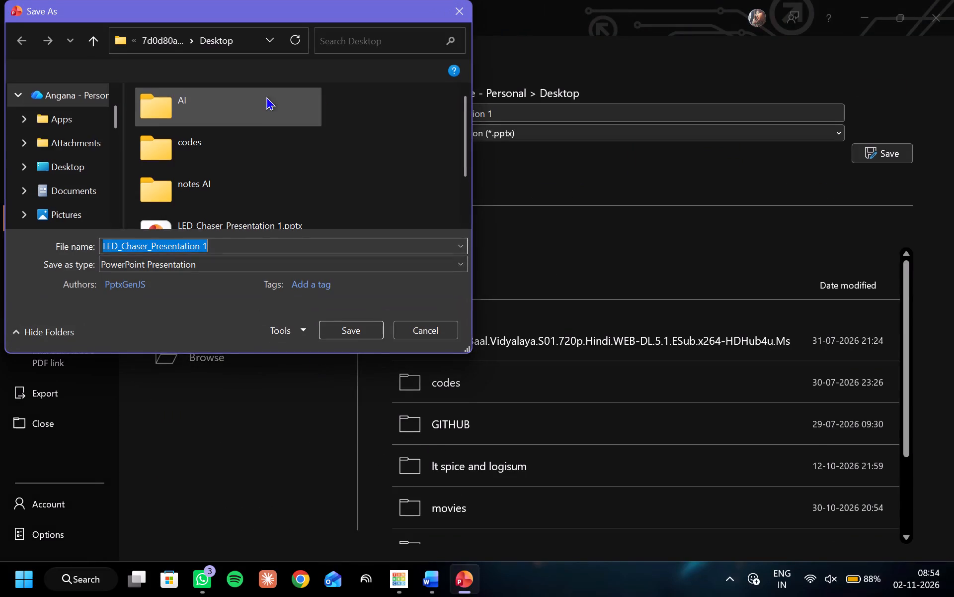
pyautogui.click(84, 176)
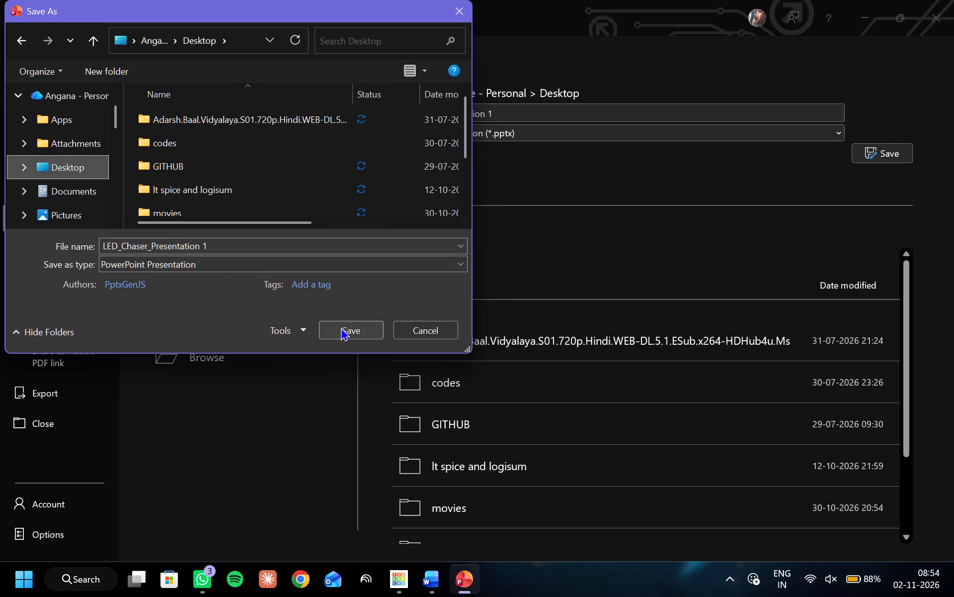
pyautogui.click(341, 327)
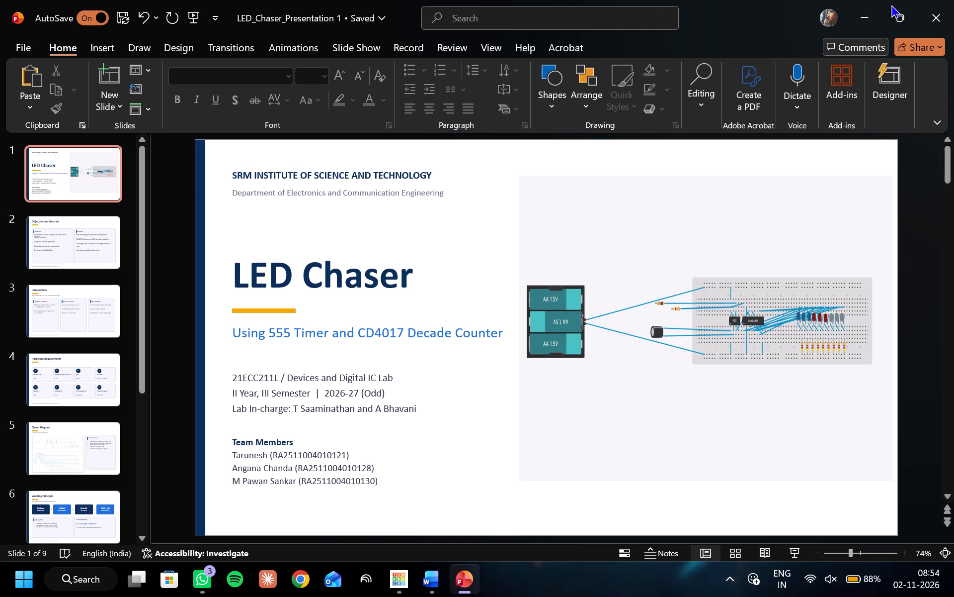
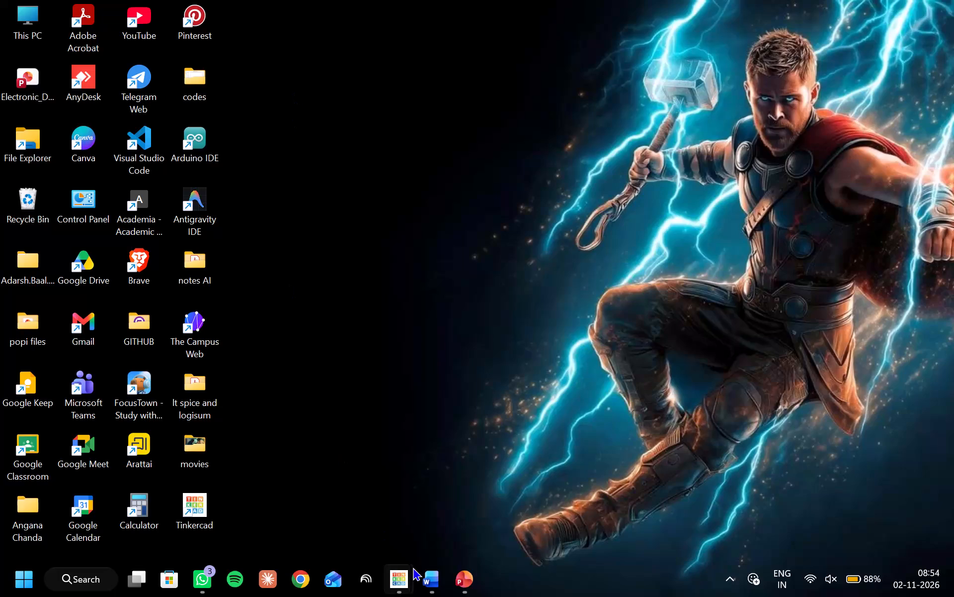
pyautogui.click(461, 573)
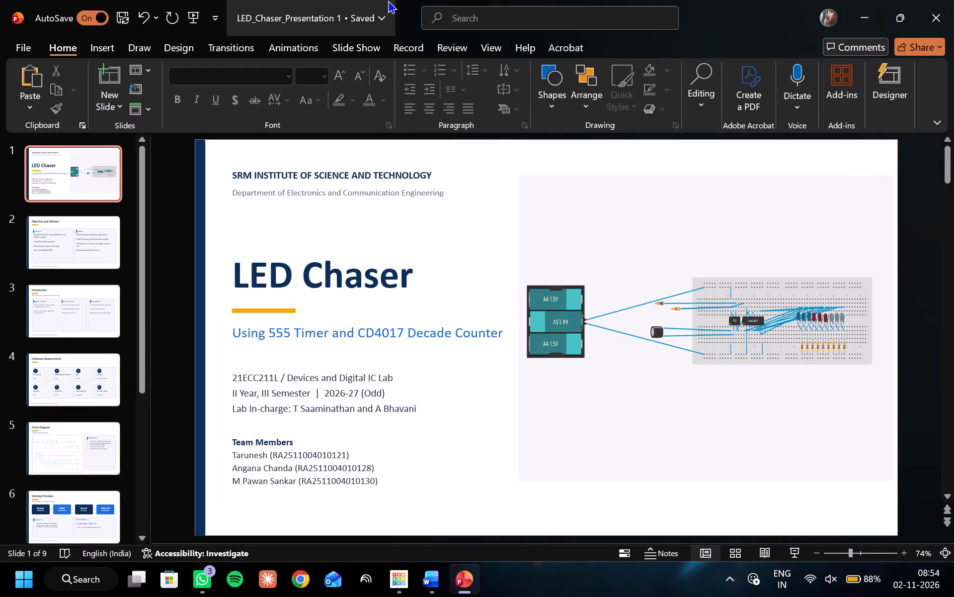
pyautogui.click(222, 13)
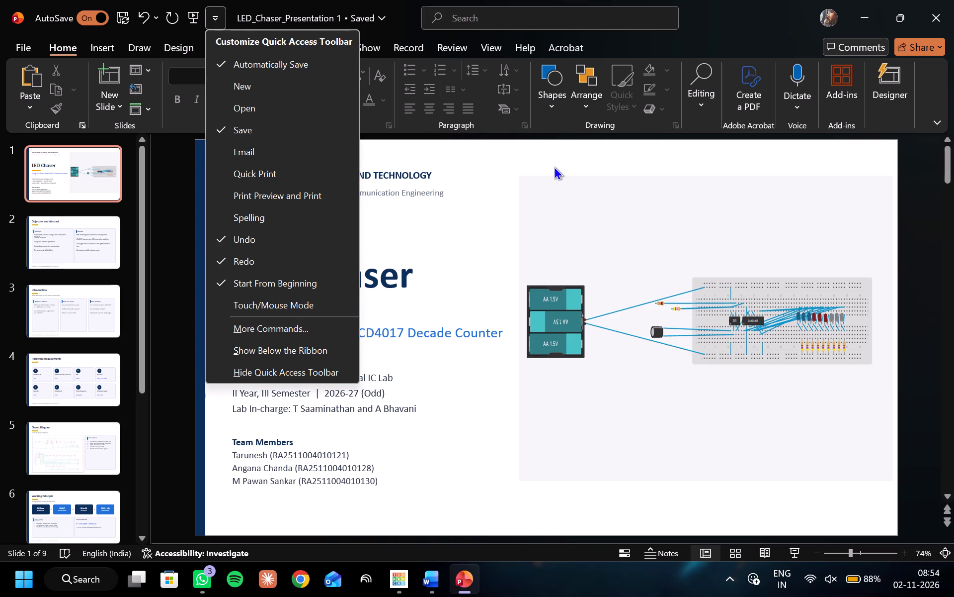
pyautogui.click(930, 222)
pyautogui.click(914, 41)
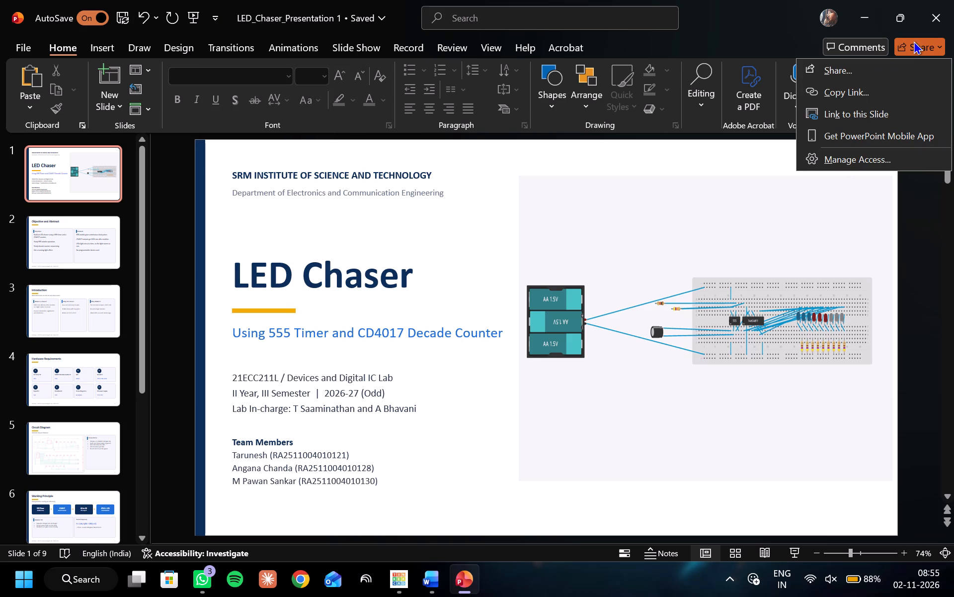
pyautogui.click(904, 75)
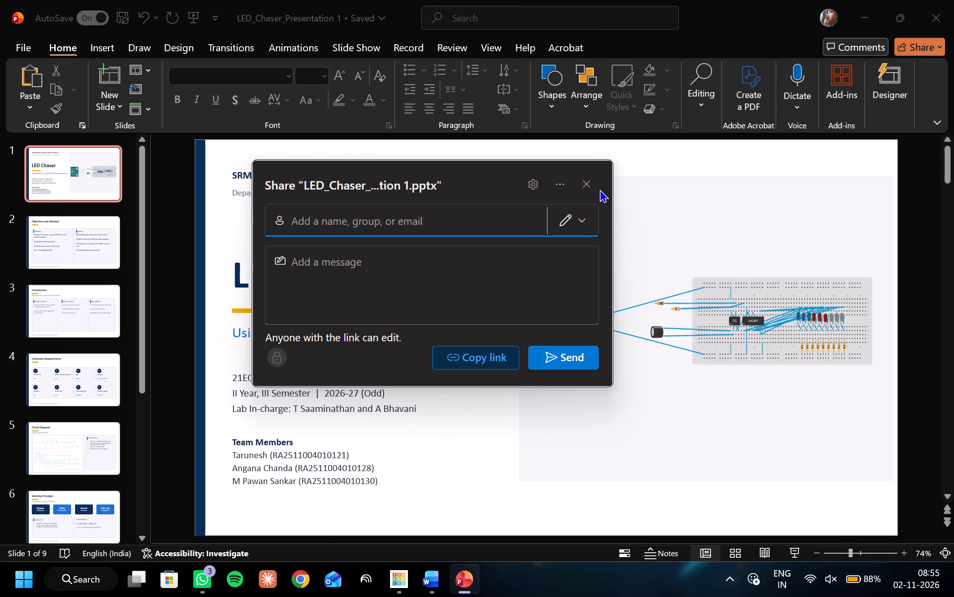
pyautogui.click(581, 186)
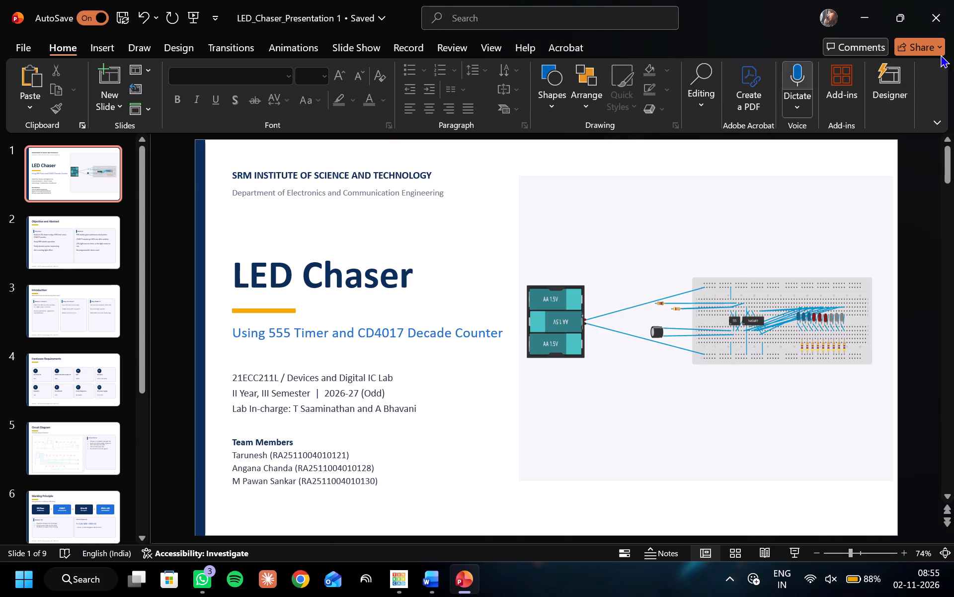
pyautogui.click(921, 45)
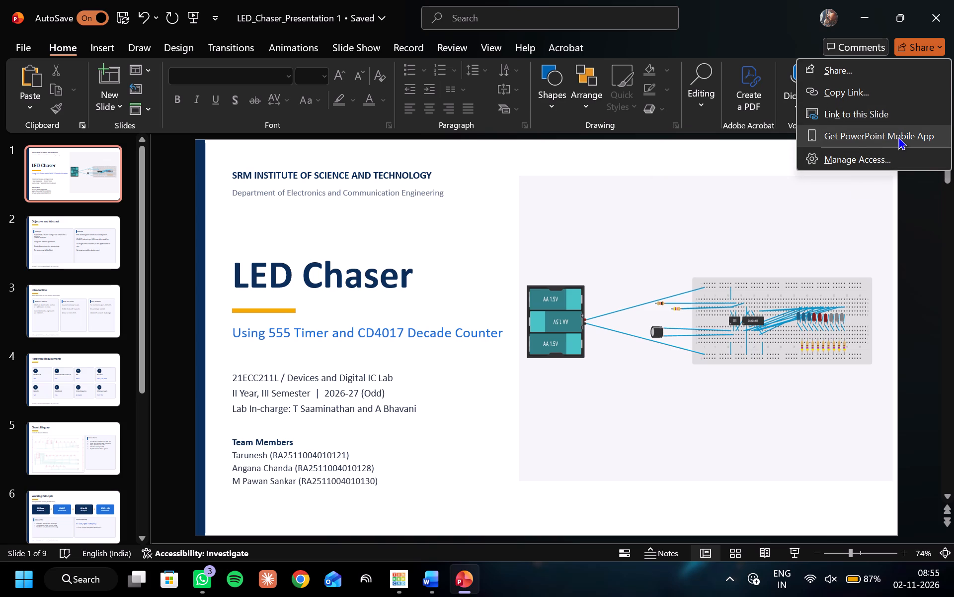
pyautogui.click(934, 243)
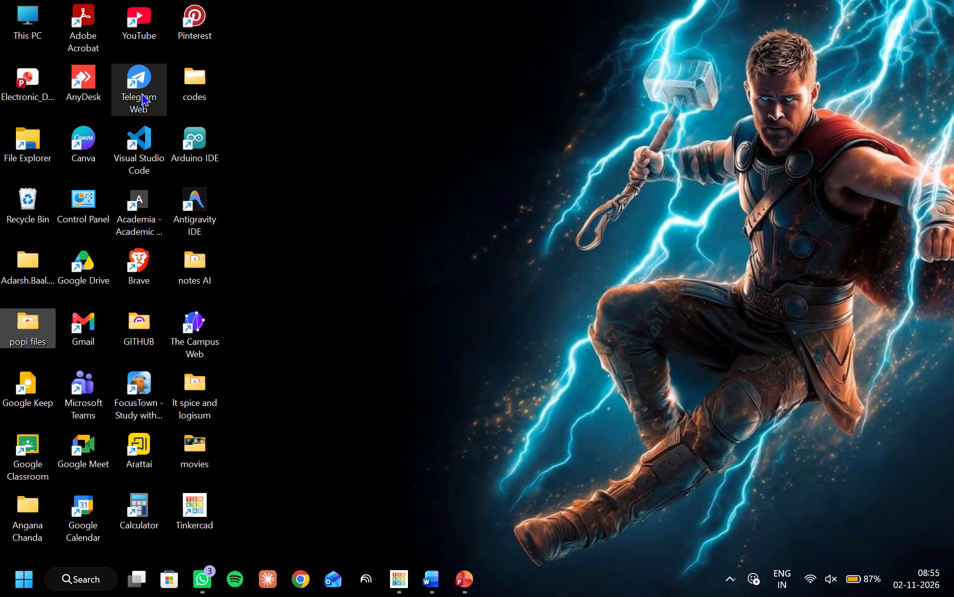
# Switch to PowerPoint and save a copy of LED_Chaser_Presentation 1 to this PC's Documents folder as a PowerPoint Presentation under the same name.
pyautogui.click(474, 574)
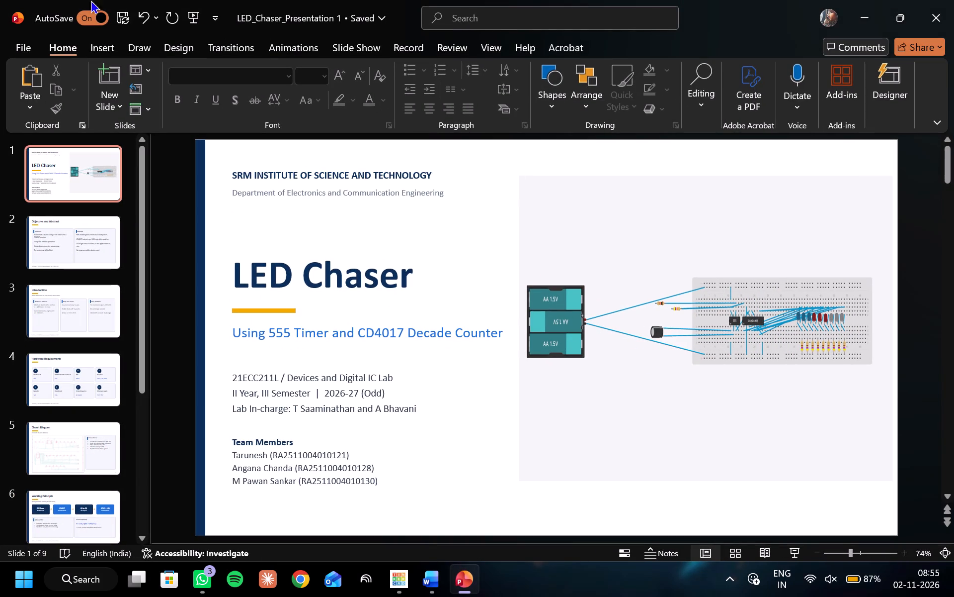
pyautogui.click(34, 37)
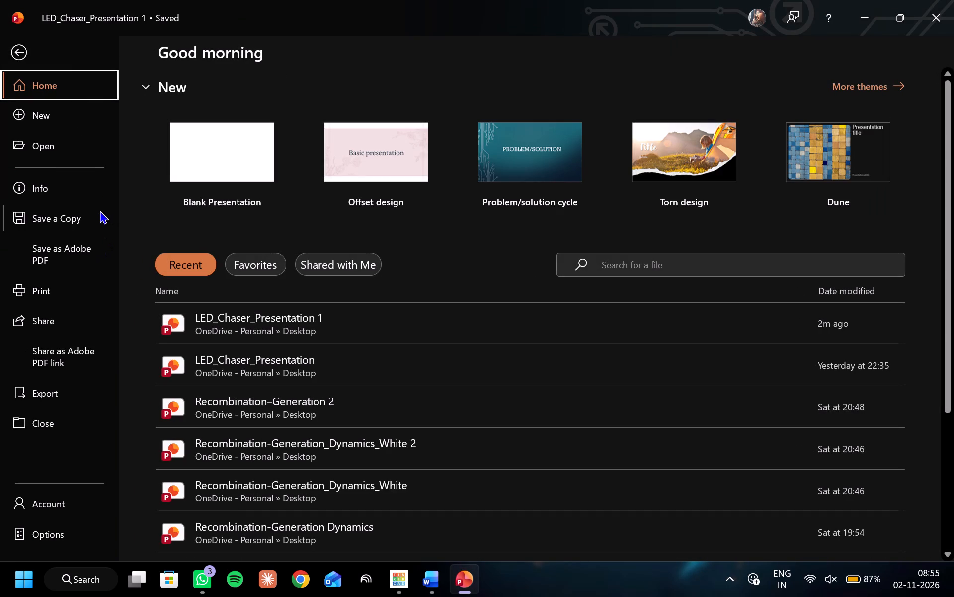
pyautogui.click(100, 211)
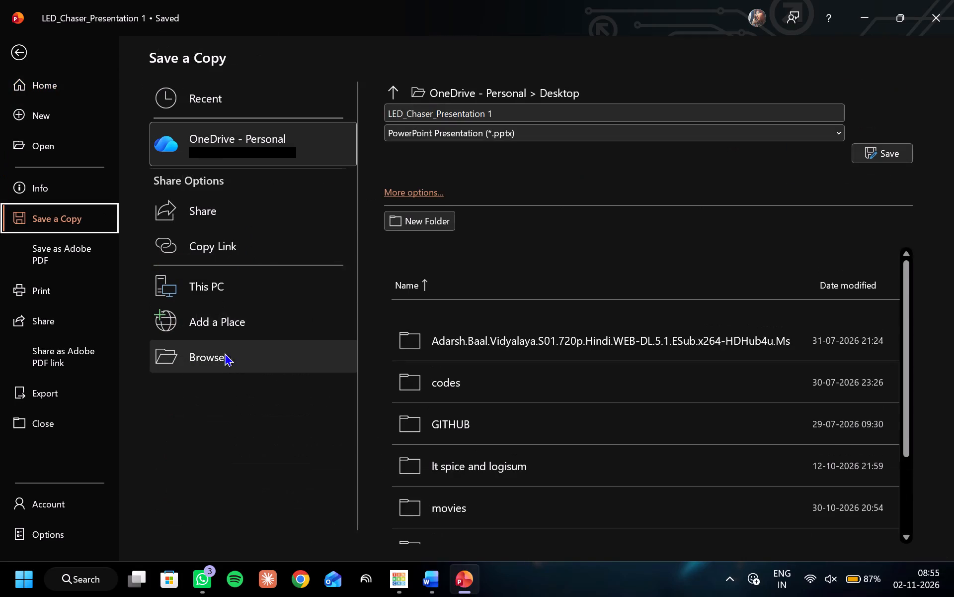
pyautogui.click(246, 294)
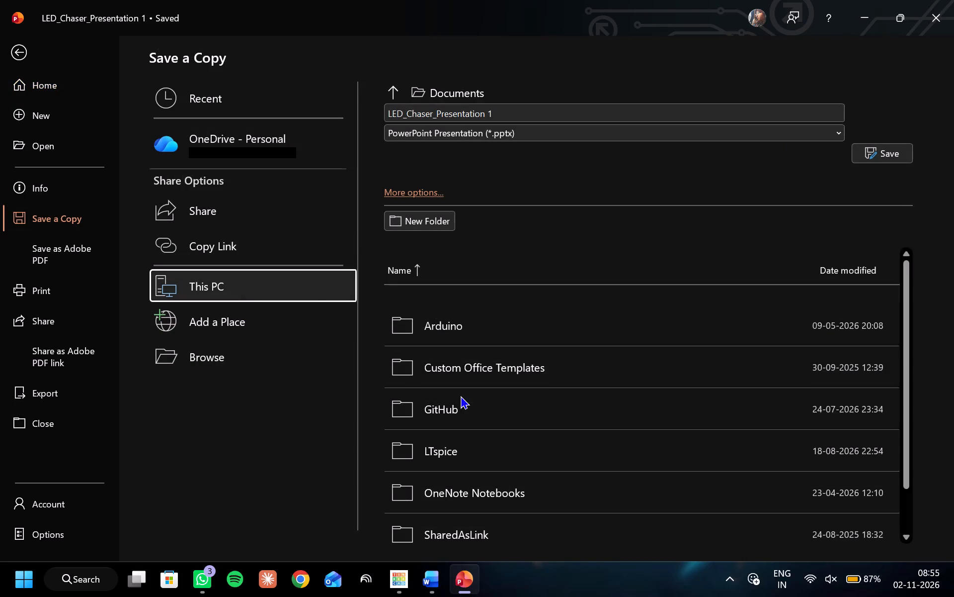
pyautogui.scroll(-1, 461, 409)
pyautogui.click(447, 229)
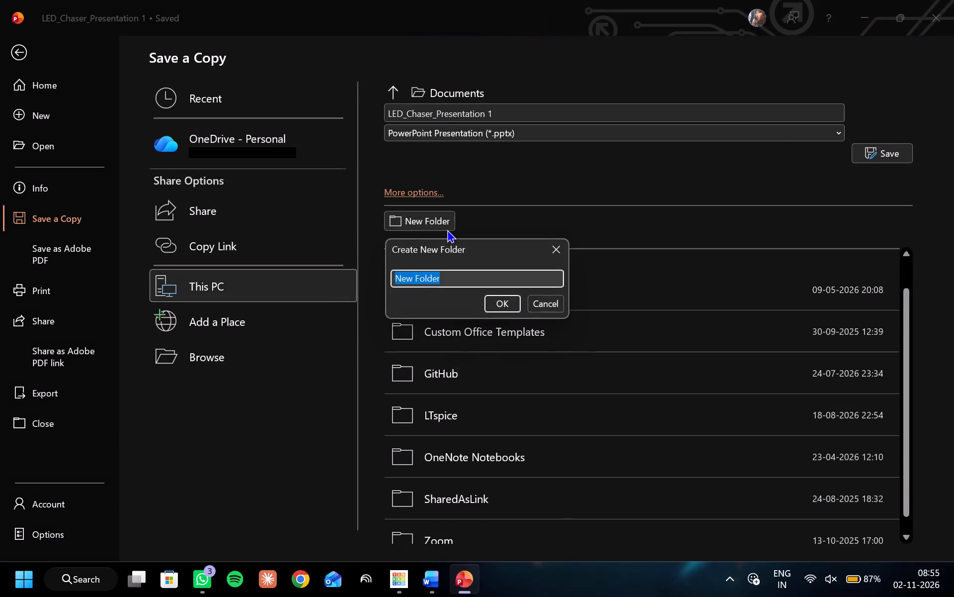
pyautogui.click(555, 246)
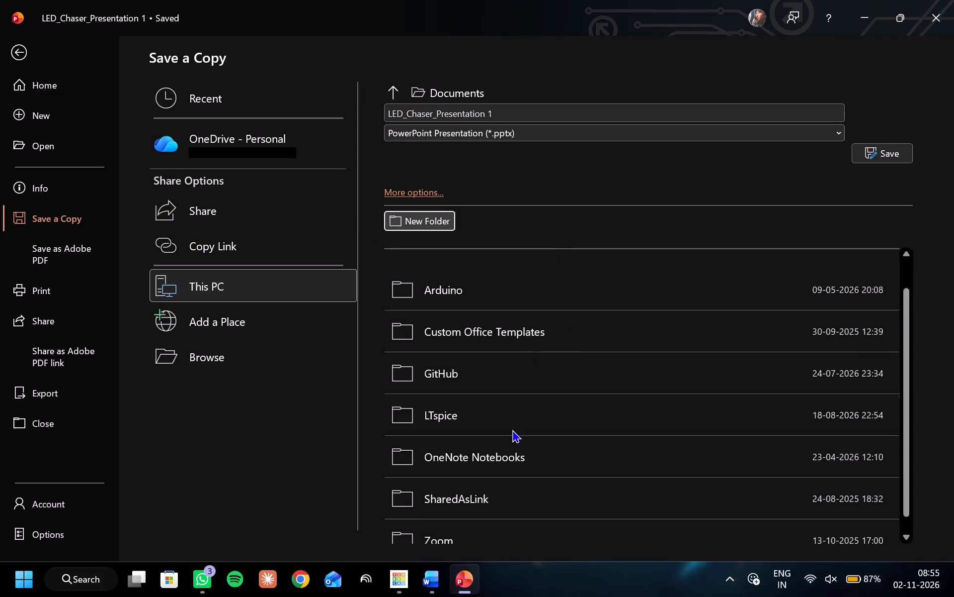
pyautogui.scroll(-3, 512, 429)
pyautogui.scroll(3, 512, 429)
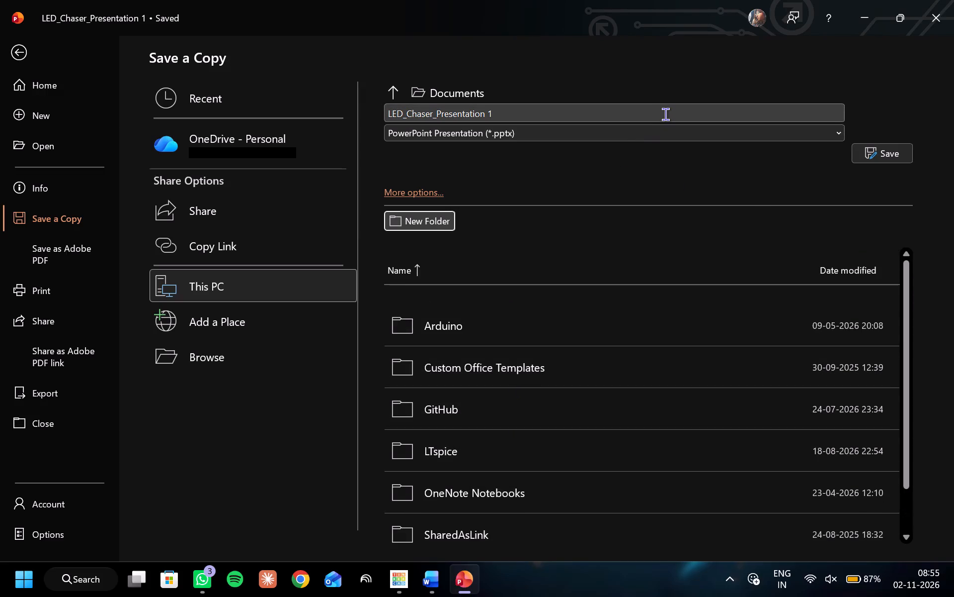
pyautogui.click(904, 155)
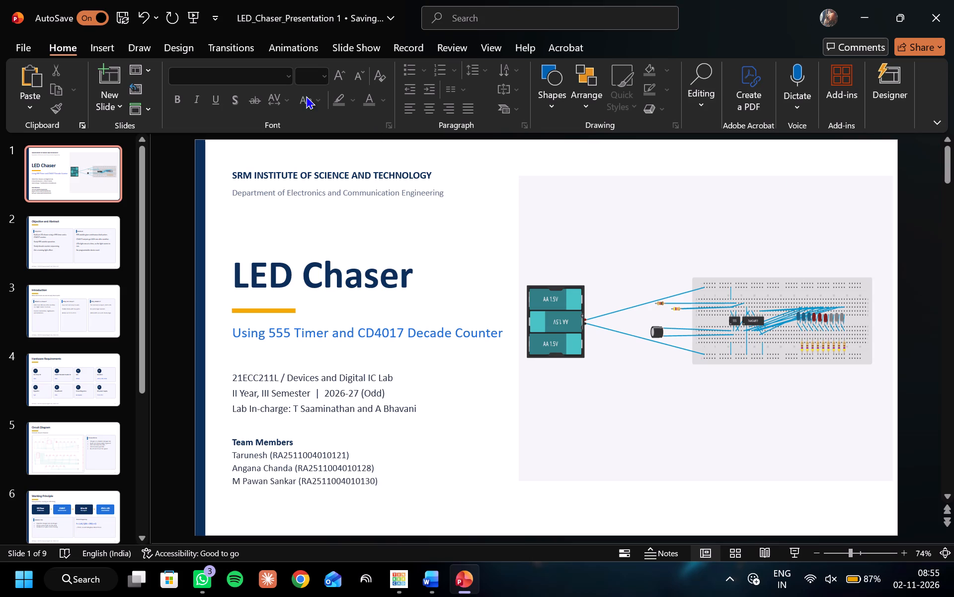
# Check the file name and save location of the LED_Chaser_Presentation 1 file, leaving both as they are.
pyautogui.click(396, 20)
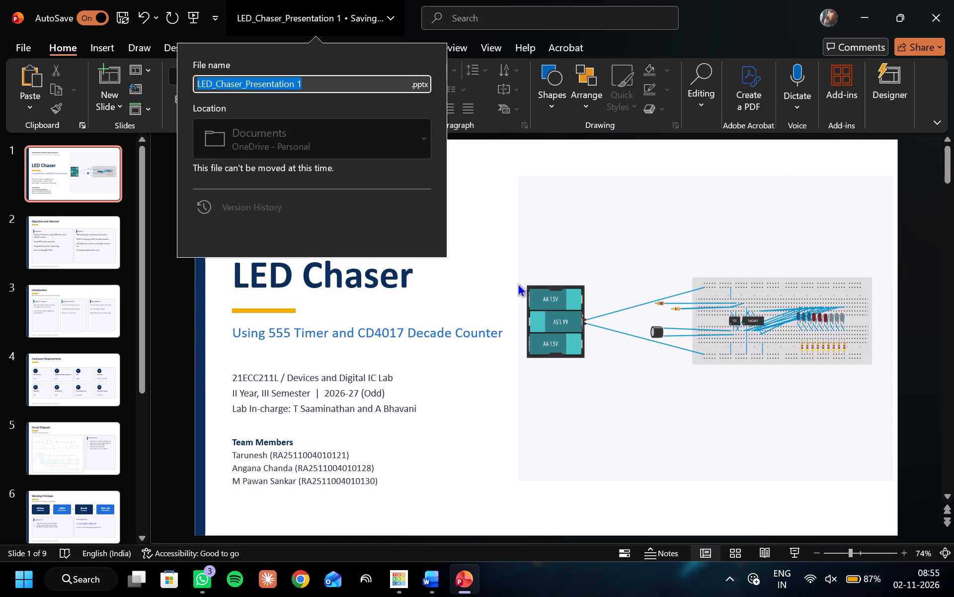
pyautogui.click(521, 199)
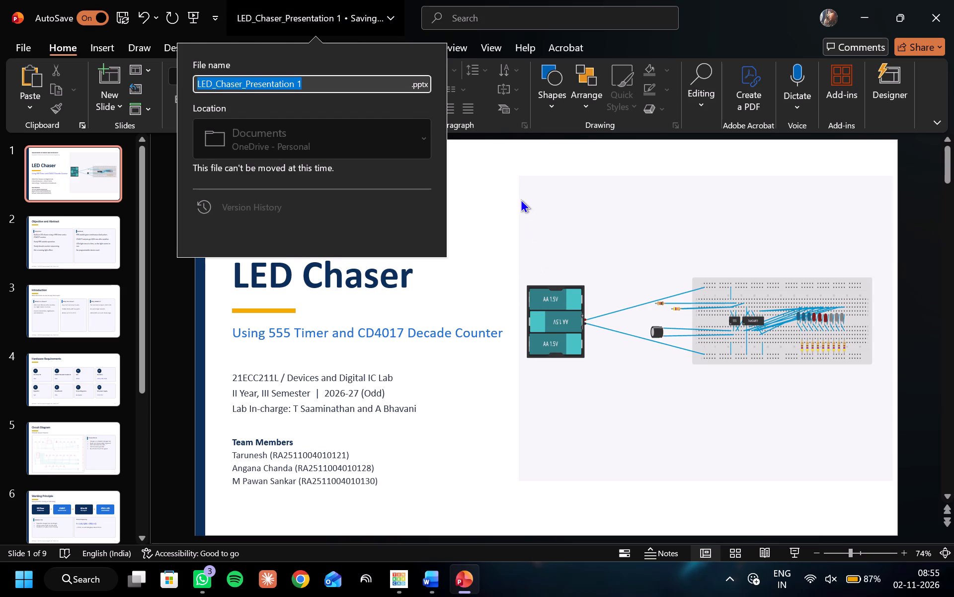
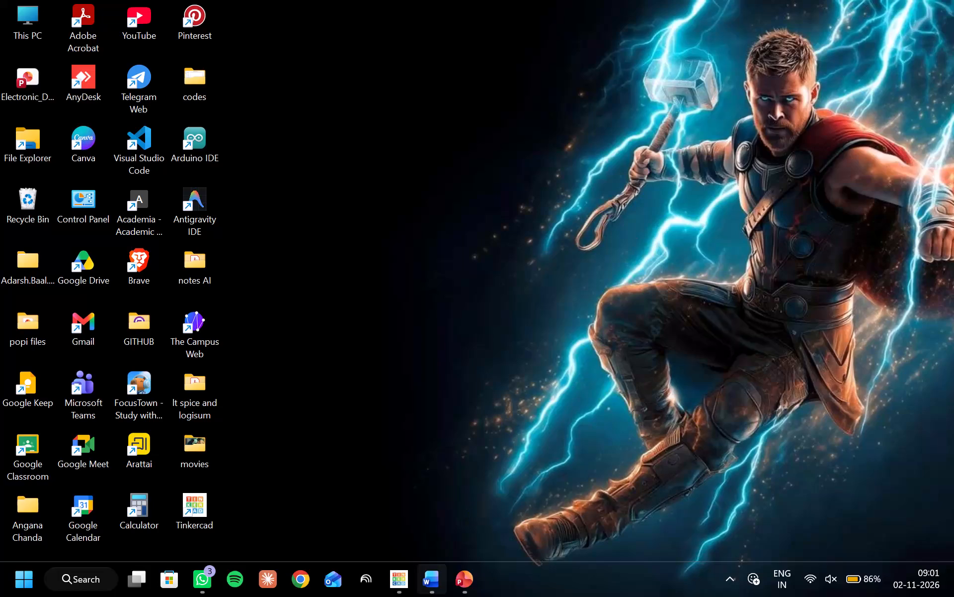
# Switch back to the open LED_Chaser_Presentation window in PowerPoint.
pyautogui.click(452, 577)
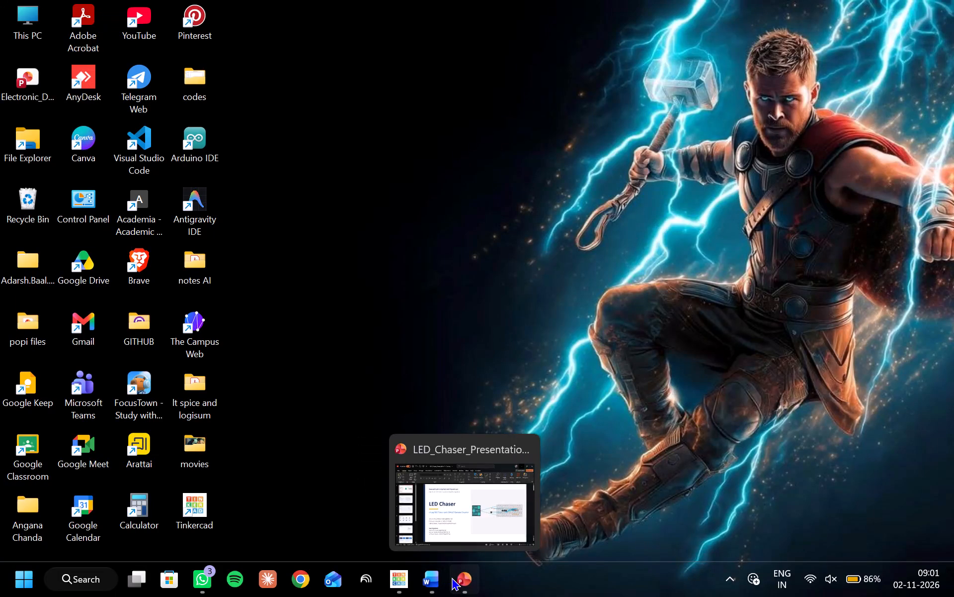
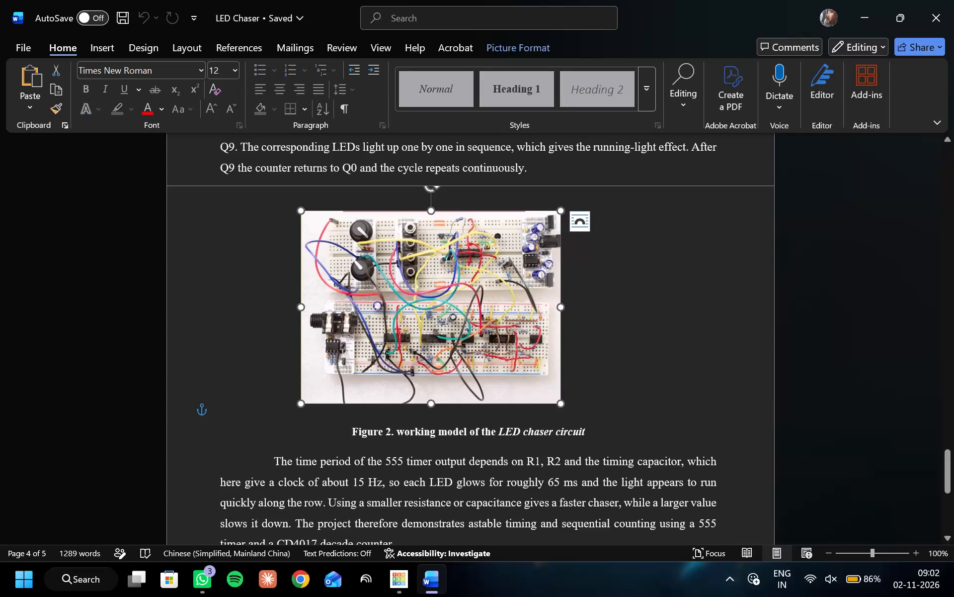
# Replace the breadboard photo above the Figure 2 caption with the copied Tinkercad circuit picture.
pyautogui.press('Delete')
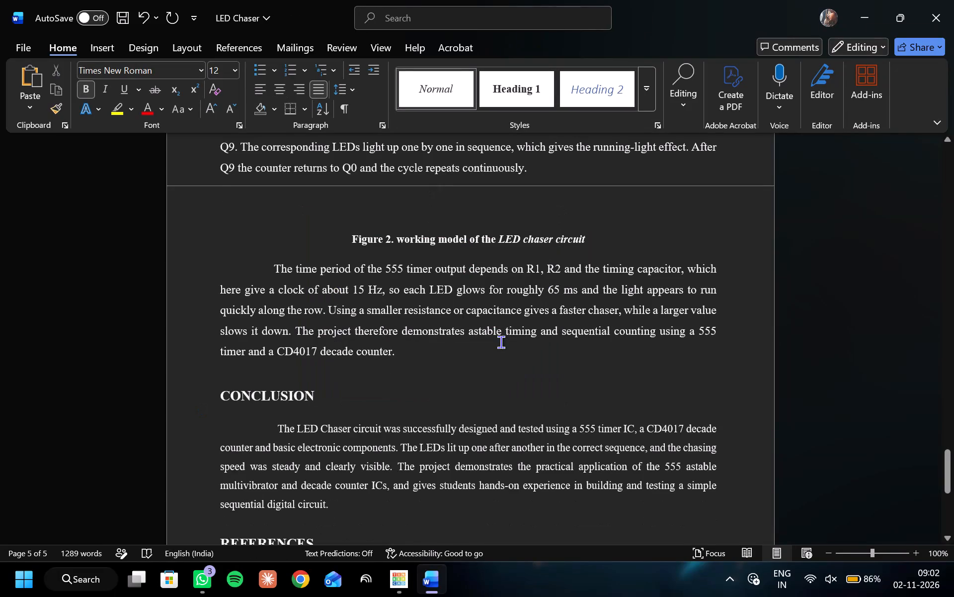
pyautogui.hotkey('ctrl', 'v')
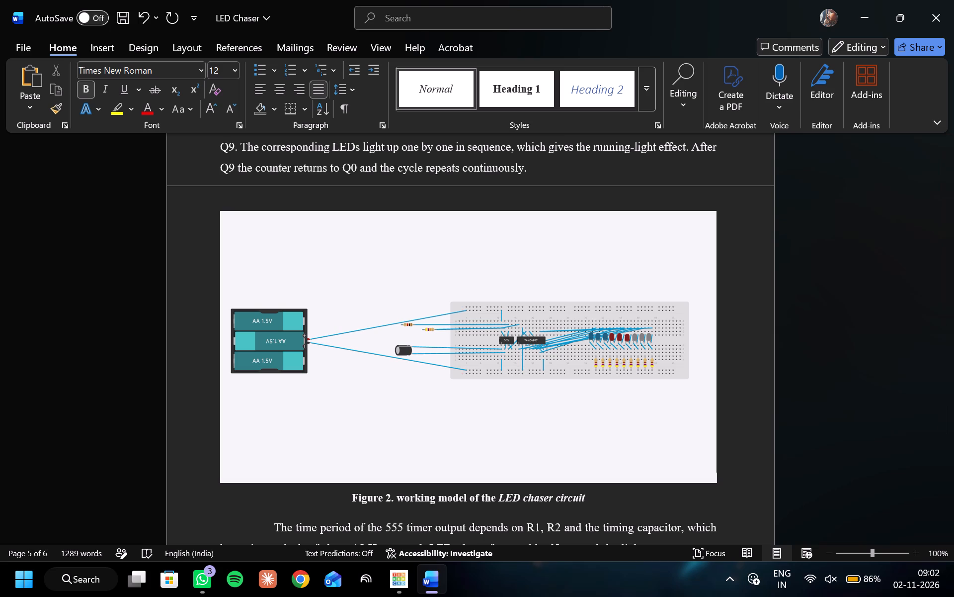
# Check the report's page layout before and after the new Figure 2 picture, through to the end of the document.
pyautogui.scroll(2, 546, 298)
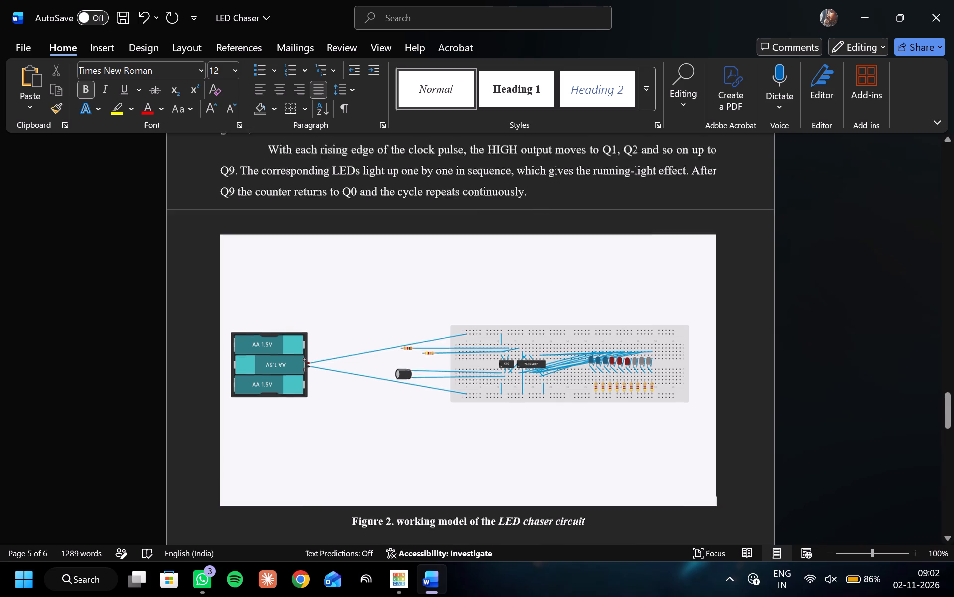
pyautogui.scroll(6, 546, 298)
pyautogui.scroll(-3, 546, 298)
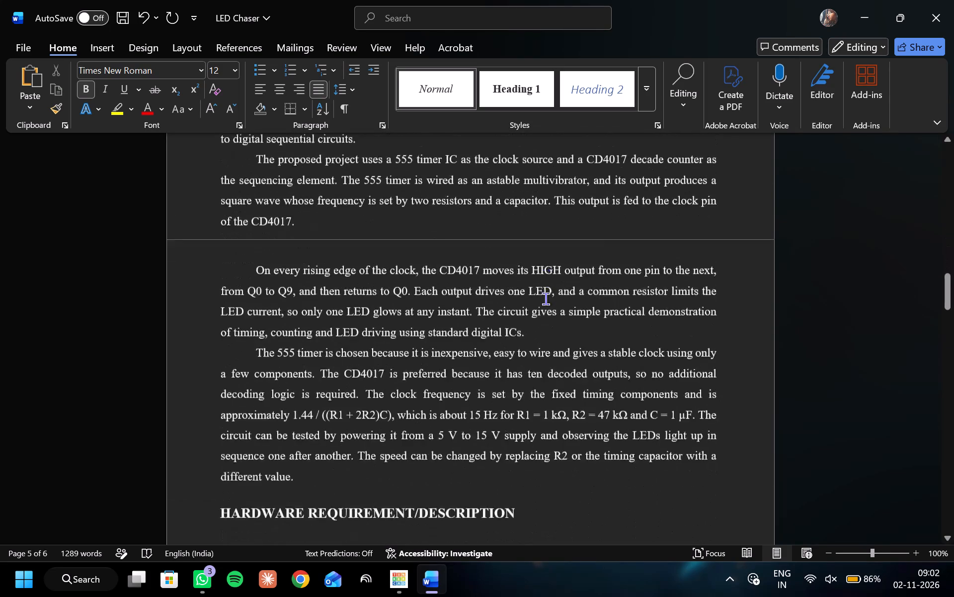
pyautogui.scroll(-3, 546, 298)
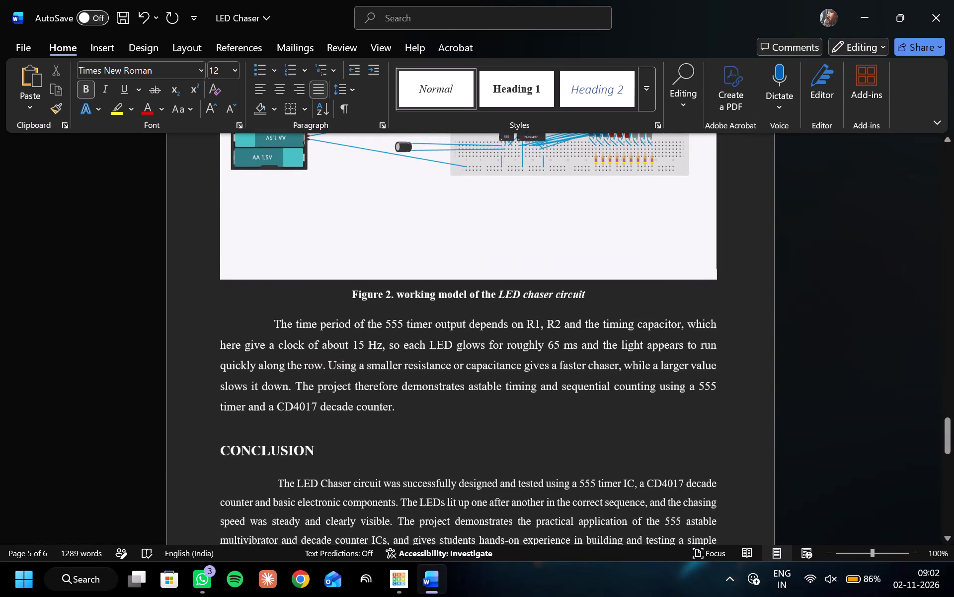
pyautogui.scroll(1, 546, 298)
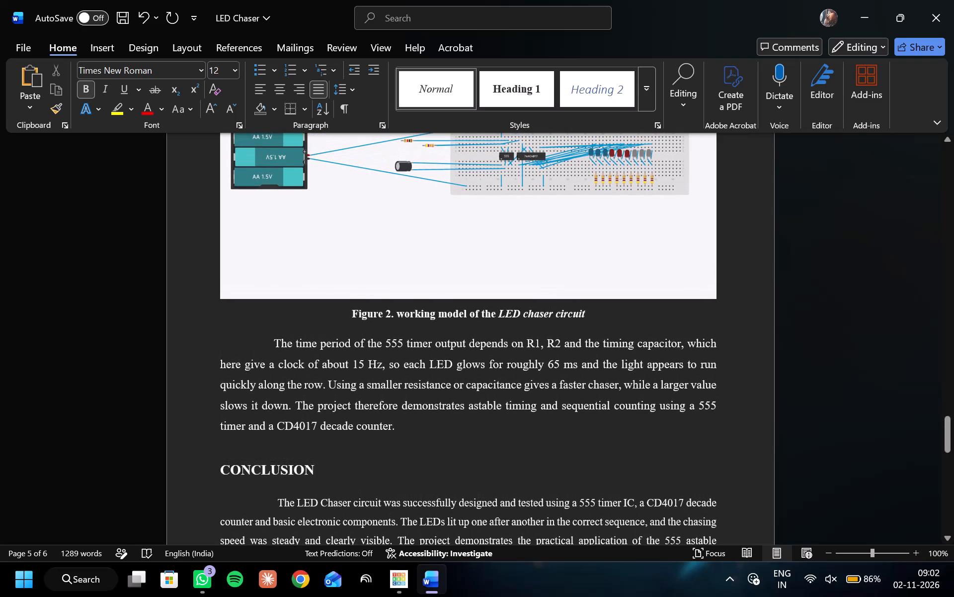
pyautogui.scroll(-3, 546, 298)
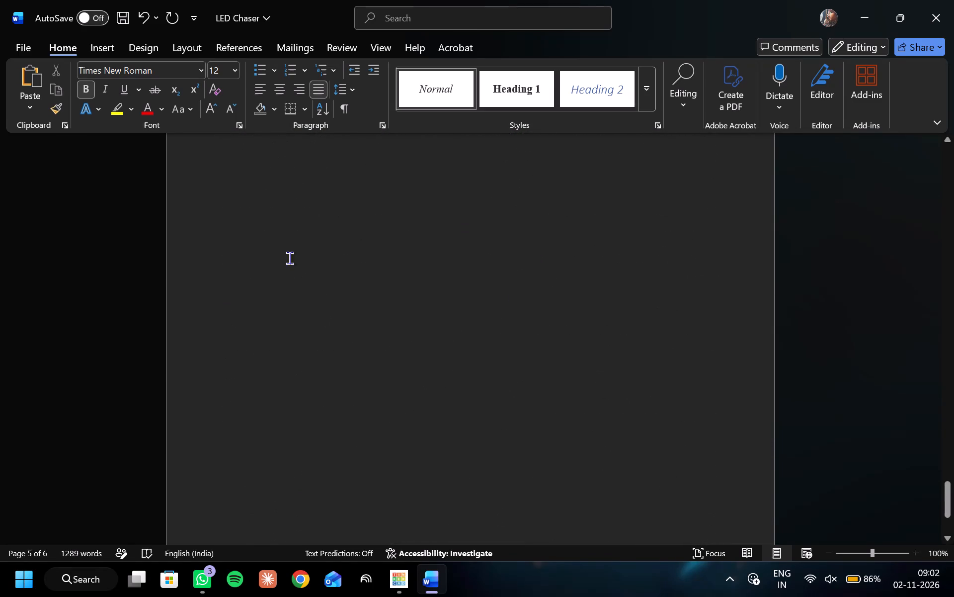
# Save the updated LED Chaser report.
pyautogui.click(124, 24)
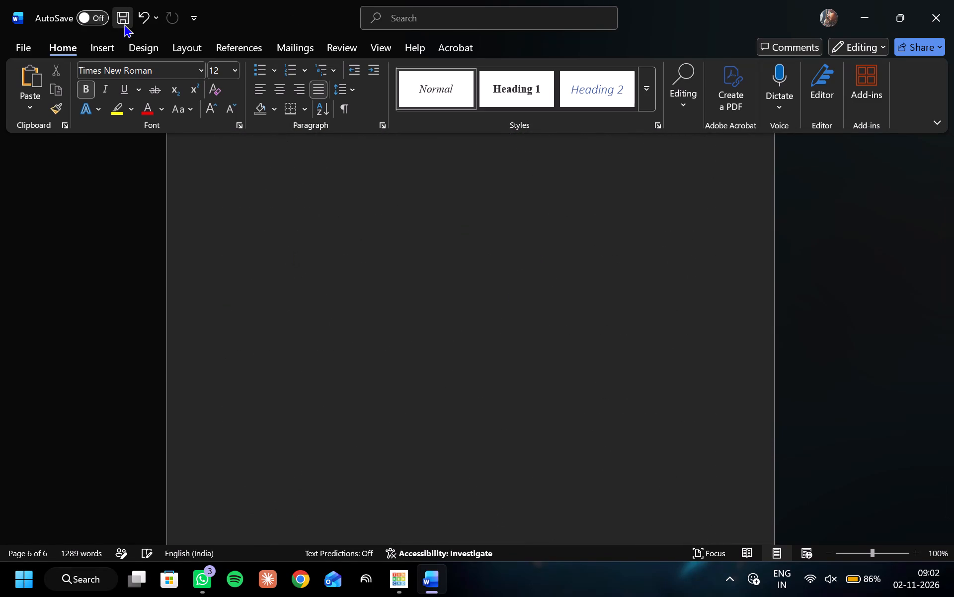
# Save a copy of the report to the Desktop folder as a Word Document named LED Chaser.
pyautogui.click(27, 49)
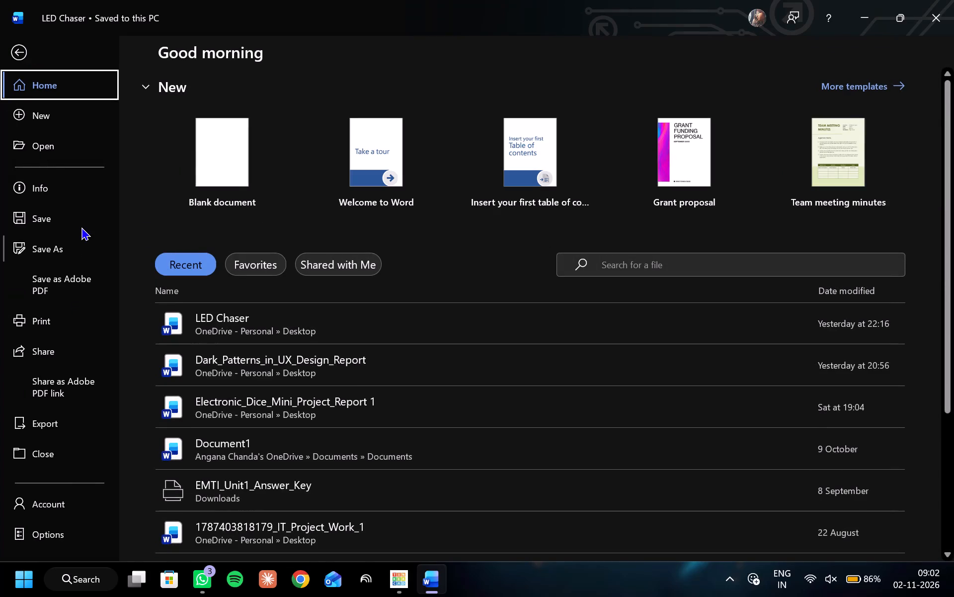
pyautogui.click(80, 239)
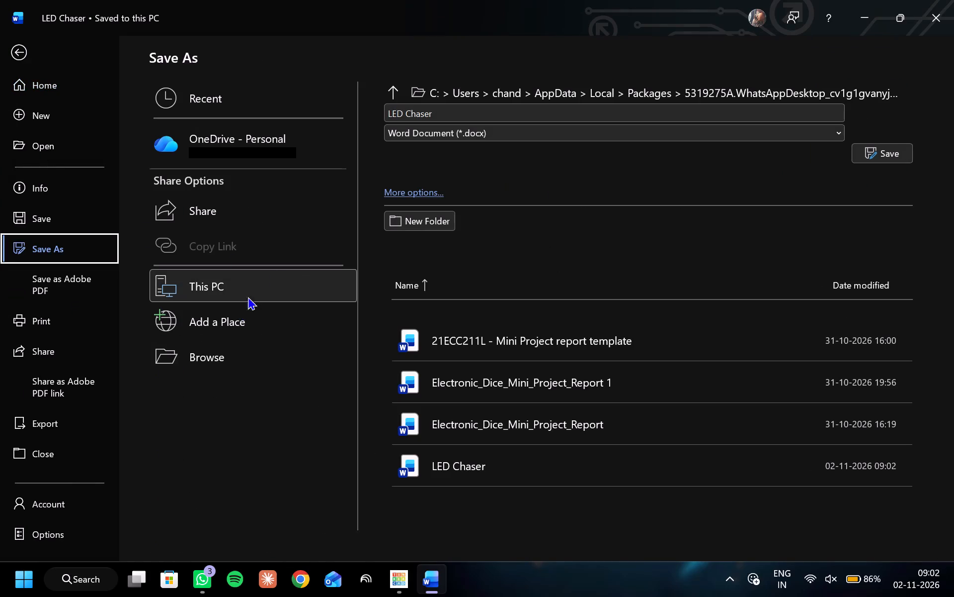
pyautogui.click(261, 351)
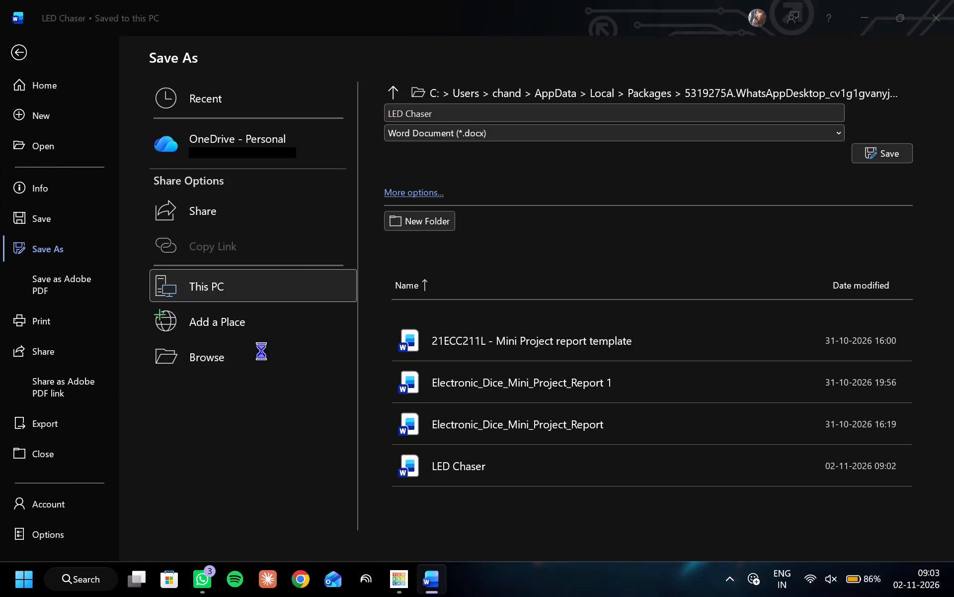
pyautogui.doubleClick(79, 197)
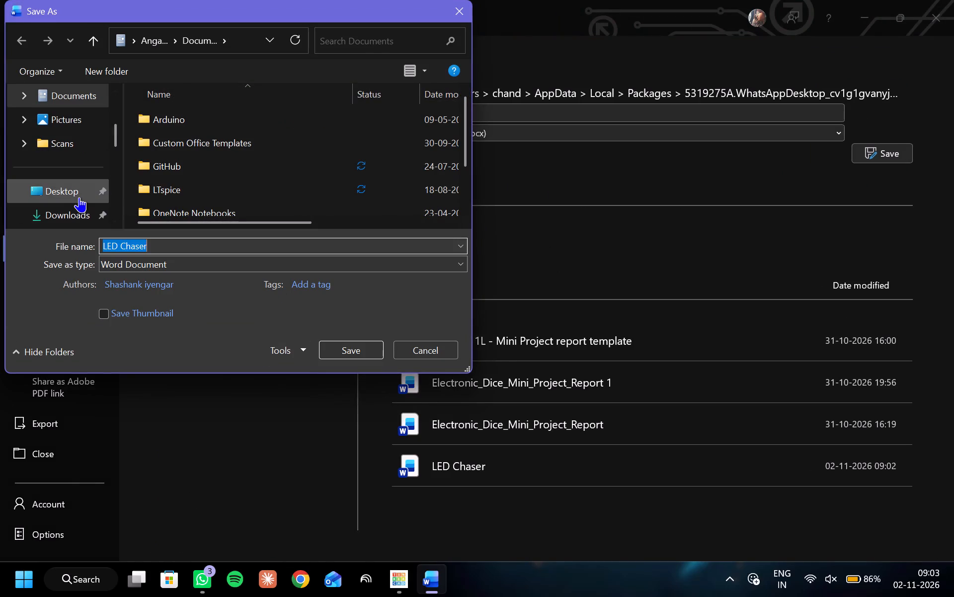
pyautogui.click(330, 348)
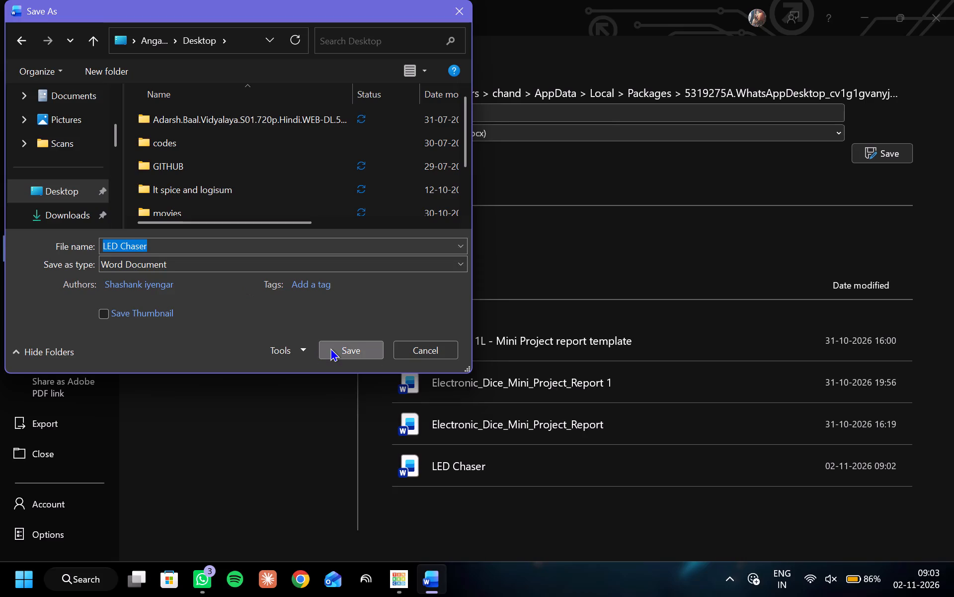
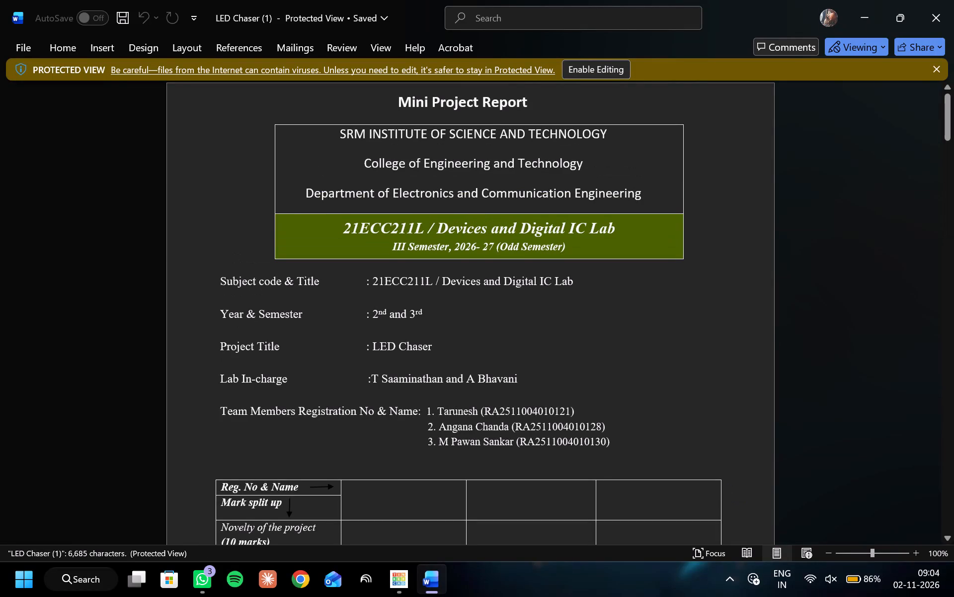
# Review the LED Chaser (1) Word report from its cover page through to the working model circuit picture in Results and Discussion.
pyautogui.scroll(-2, 680, 421)
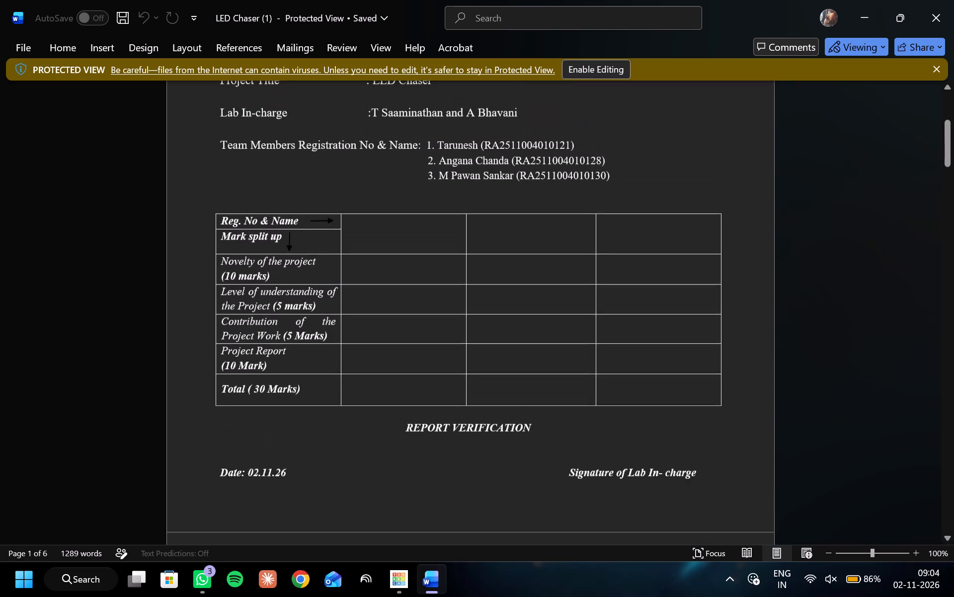
pyautogui.scroll(-1, 680, 421)
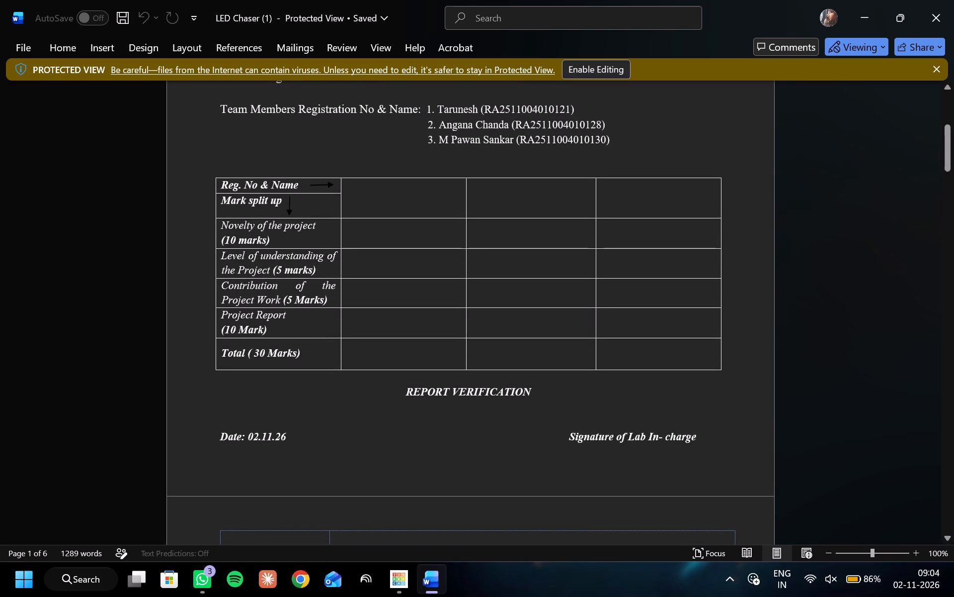
pyautogui.scroll(-4, 680, 421)
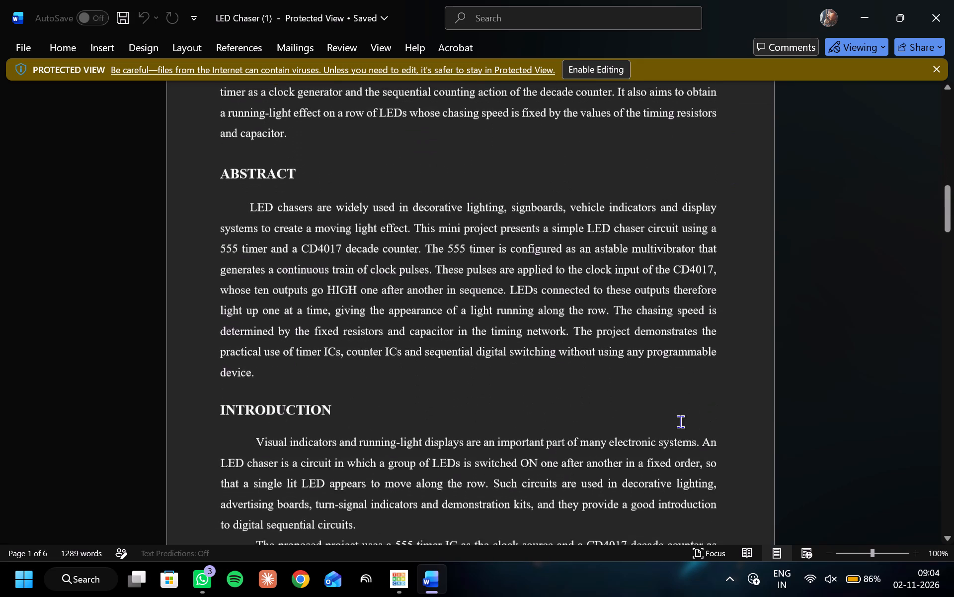
pyautogui.scroll(-7, 680, 421)
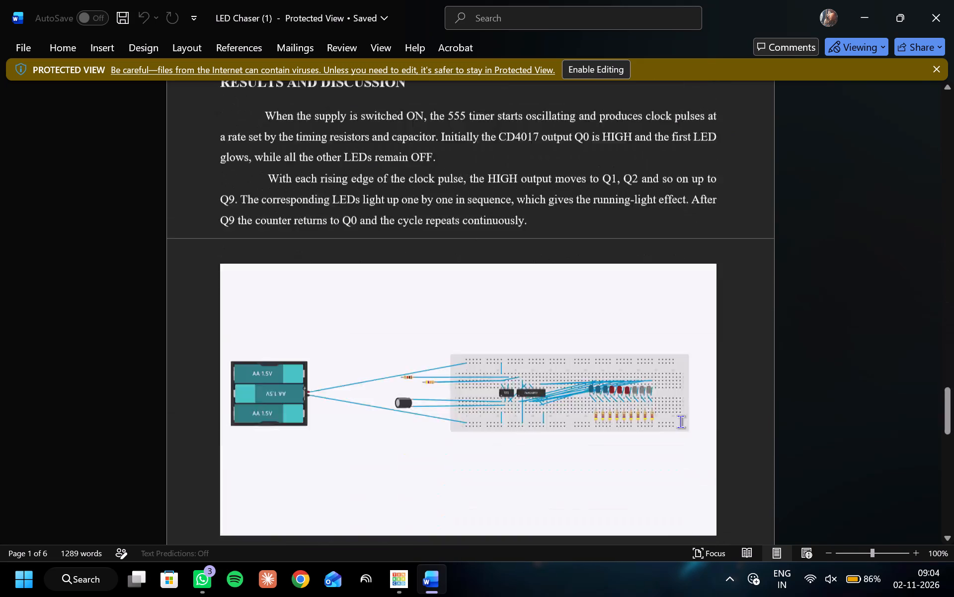
pyautogui.scroll(-2, 680, 421)
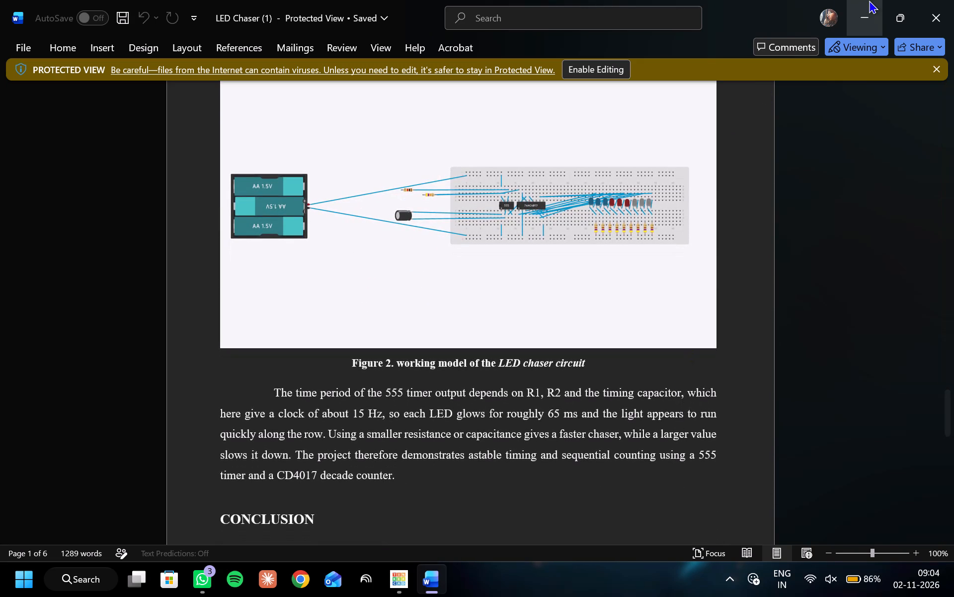